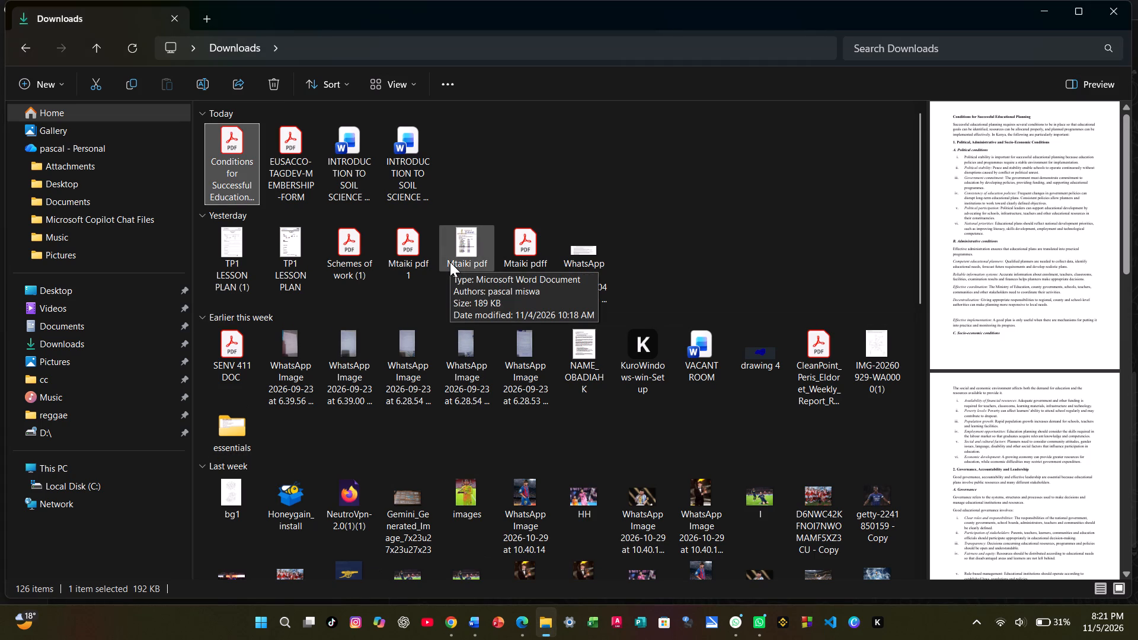
scroll(347, 277, "down", 3)
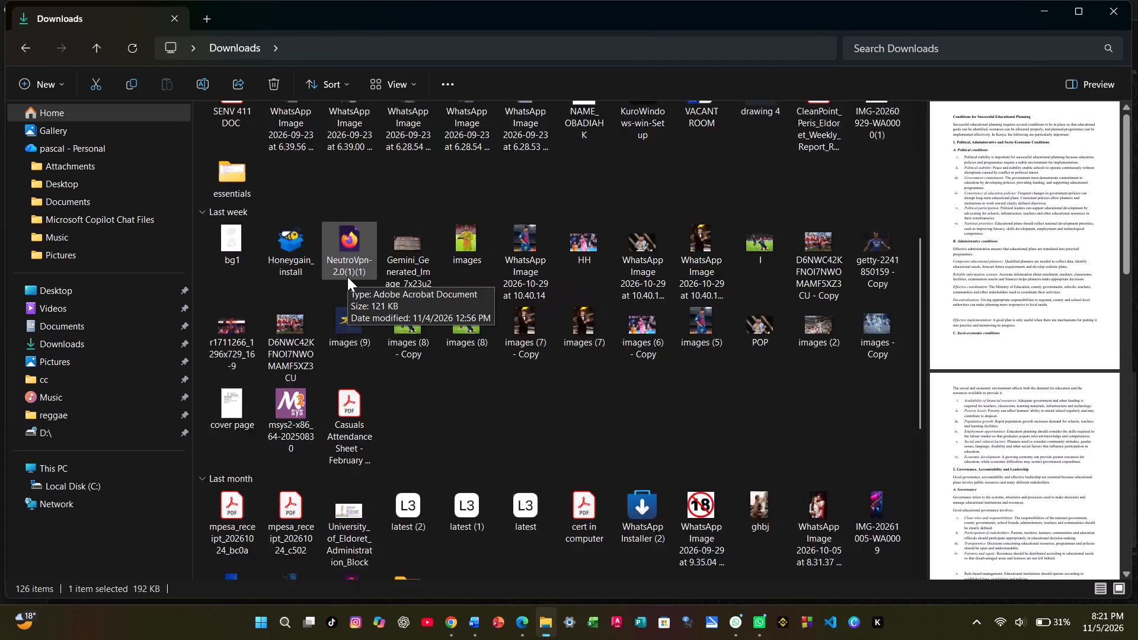
scroll(347, 277, "down", 3)
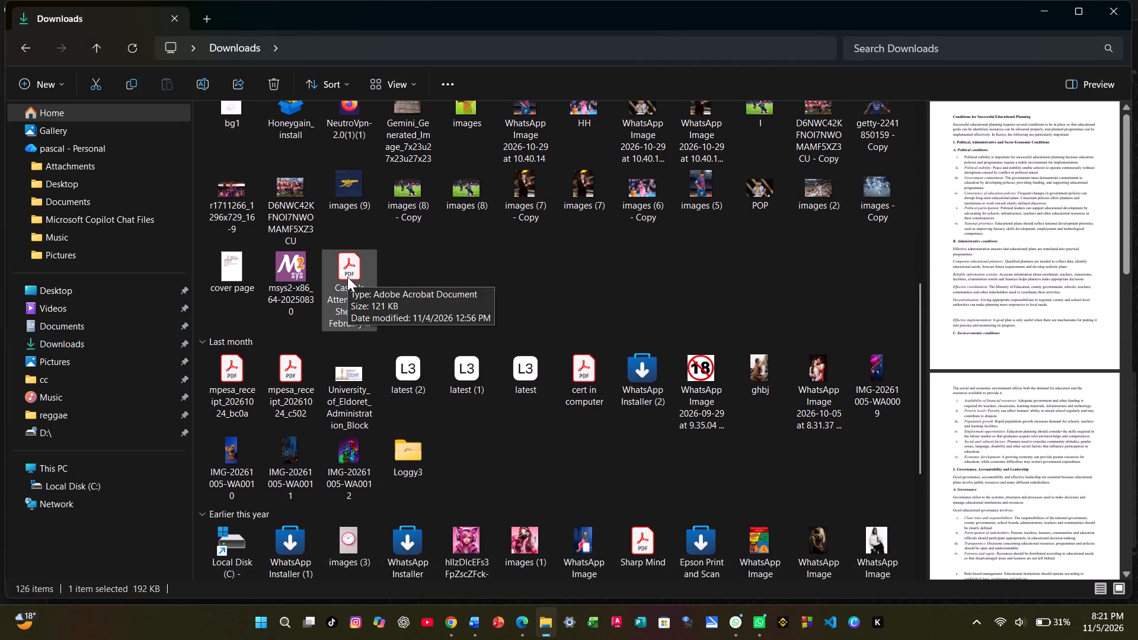
scroll(347, 277, "down", 1)
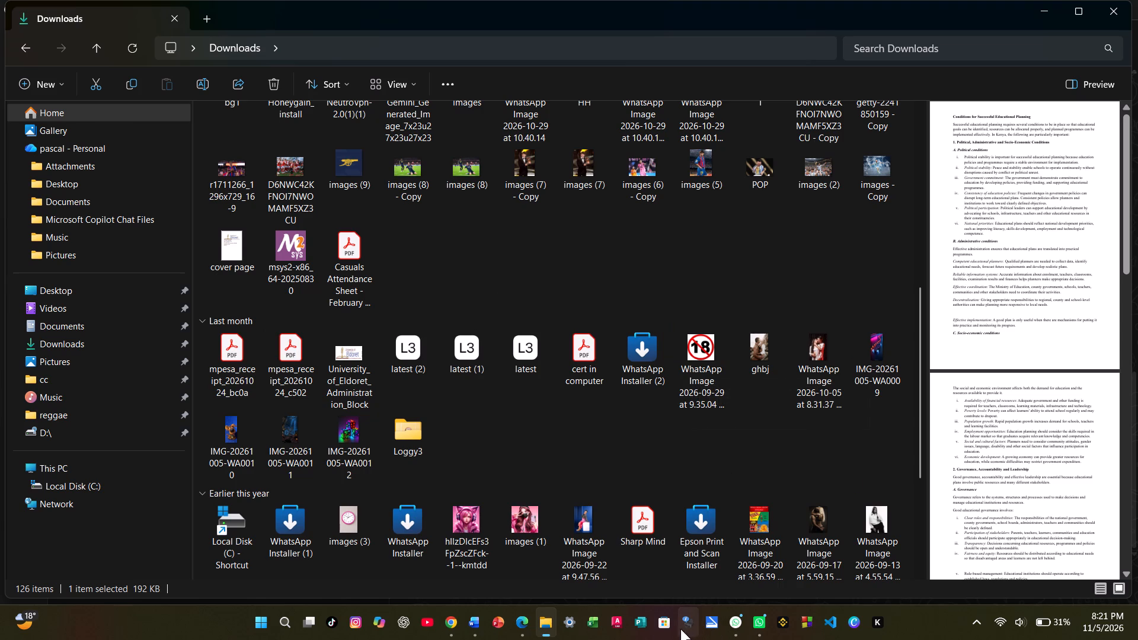
Launch Microsoft Publisher.
left_click(642, 628)
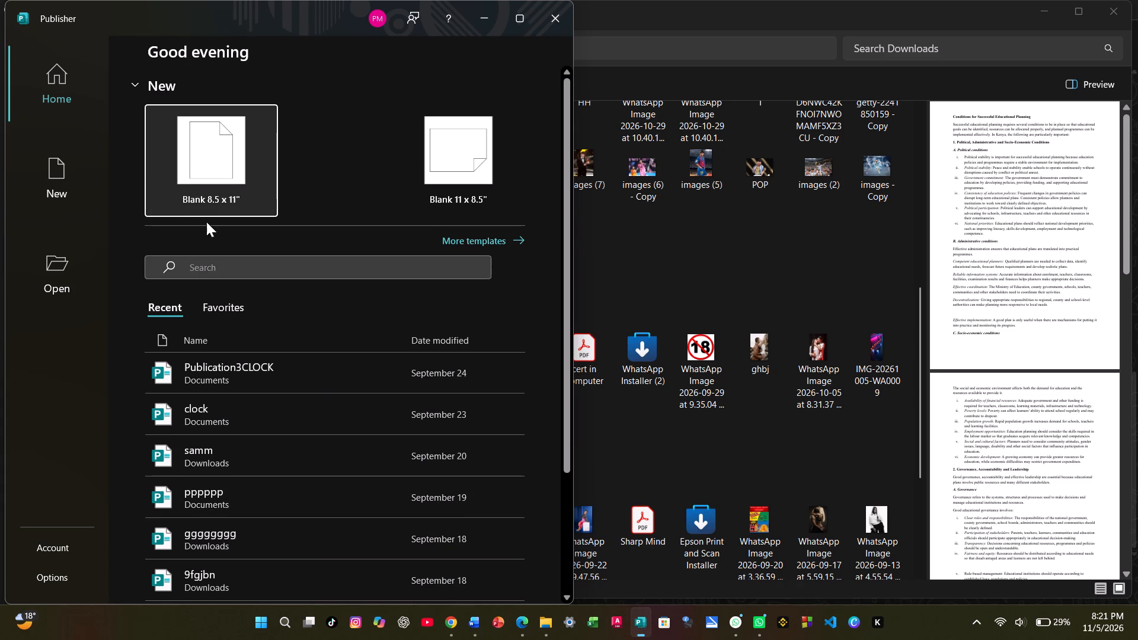
Create a new blank 8.5 x 11" publication and maximize its window.
double_click(181, 159)
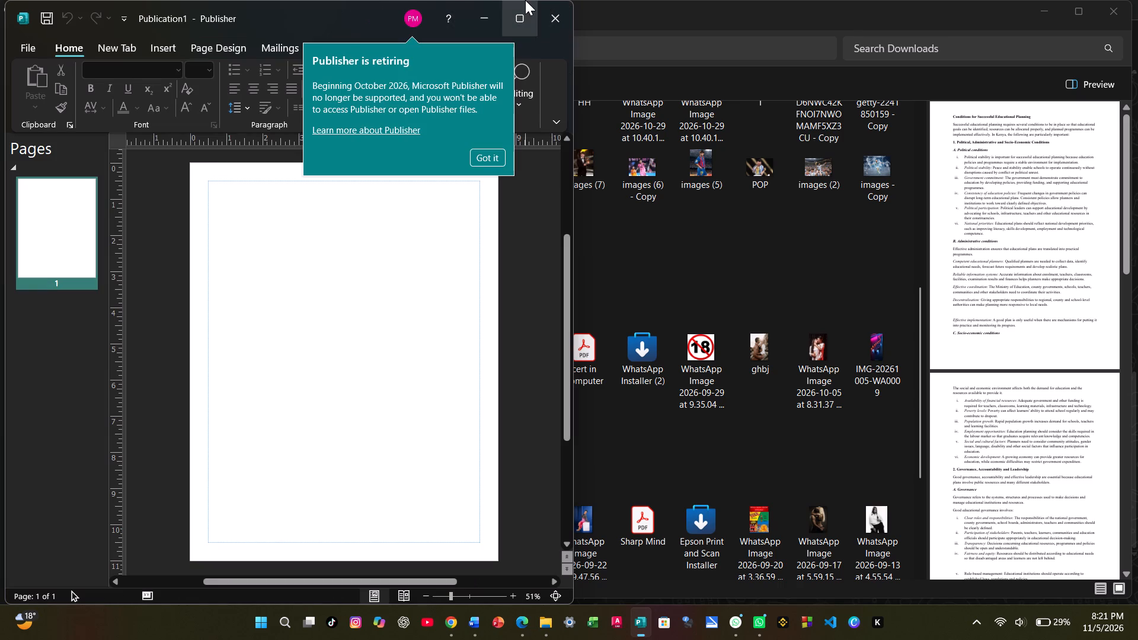
left_click(523, 8)
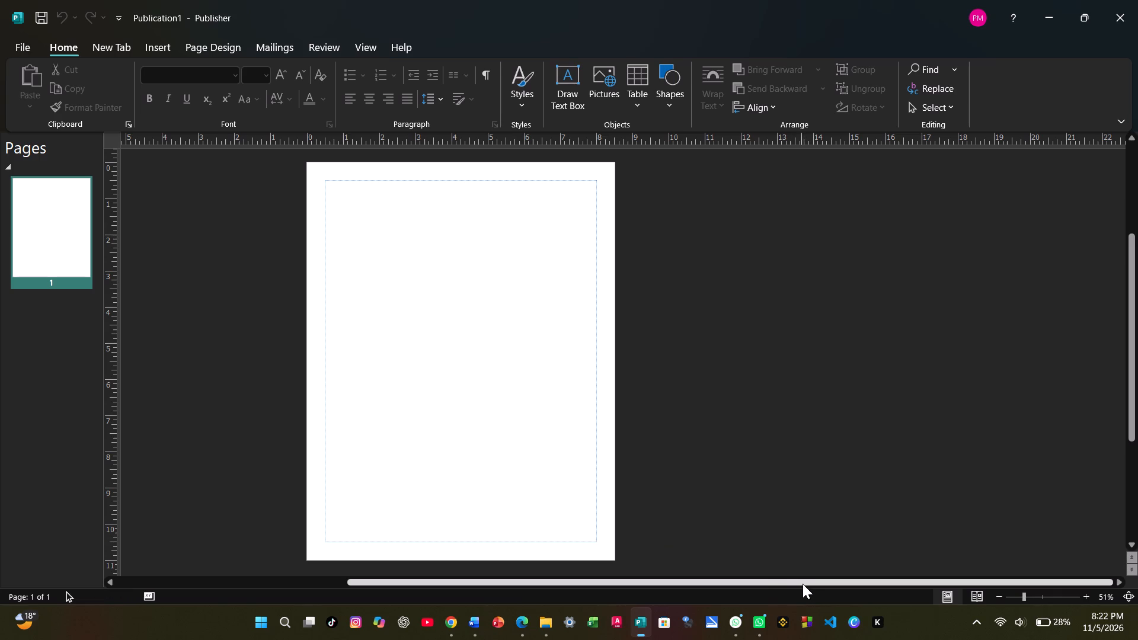
Insert the crossed-out 18 sign image from the Downloads folder onto the middle of the blank page.
left_click_drag(805, 582, 753, 588)
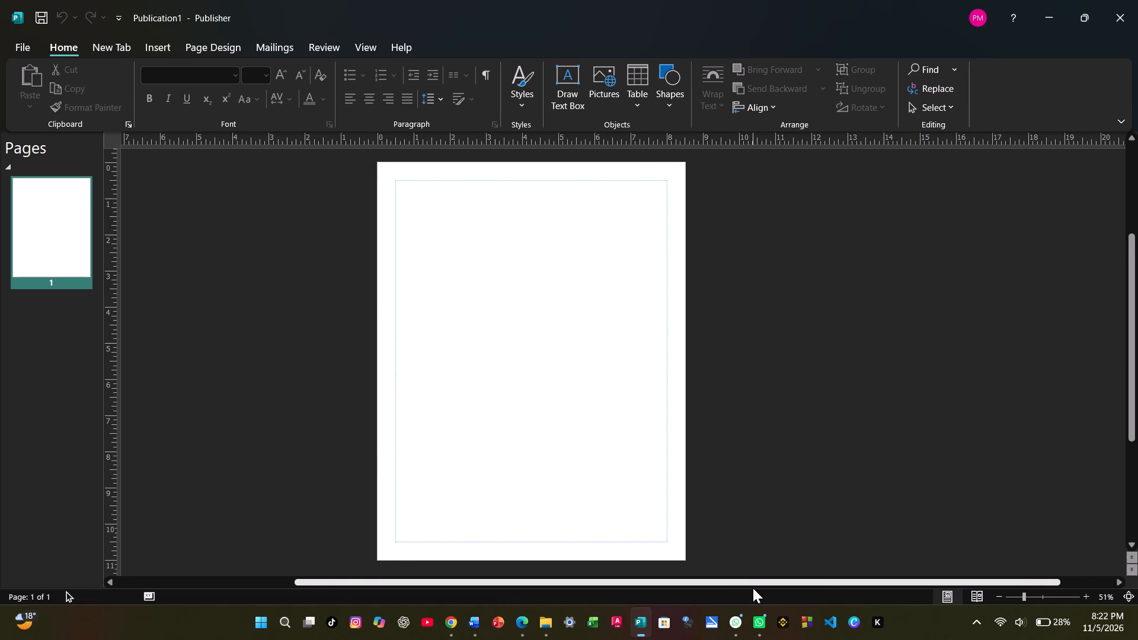
left_click_drag(753, 588, 725, 586)
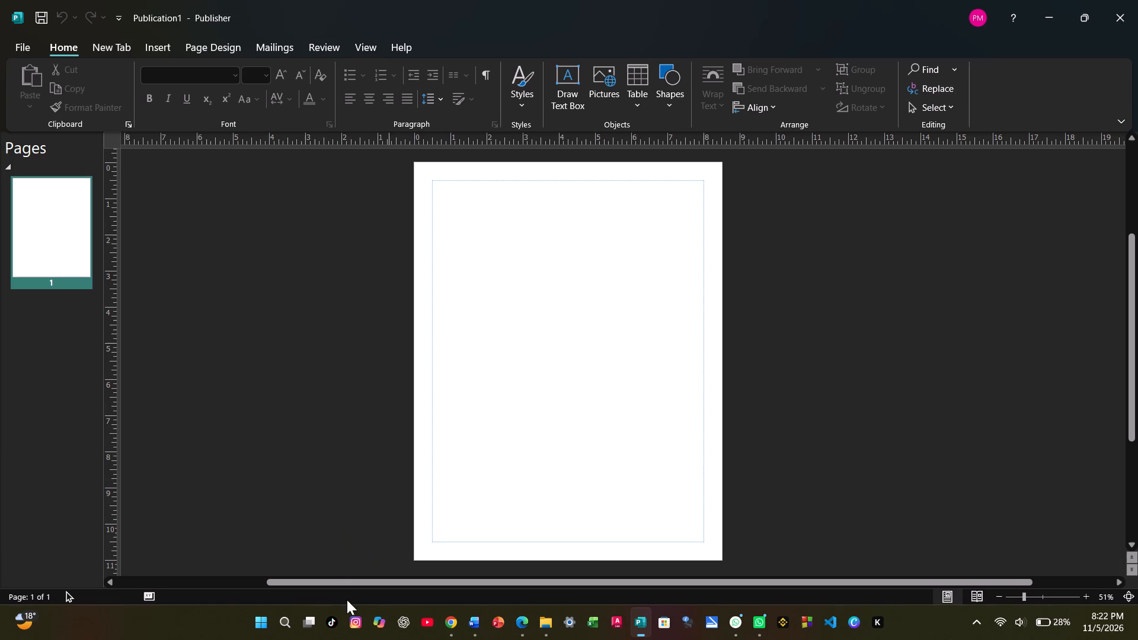
left_click(549, 630)
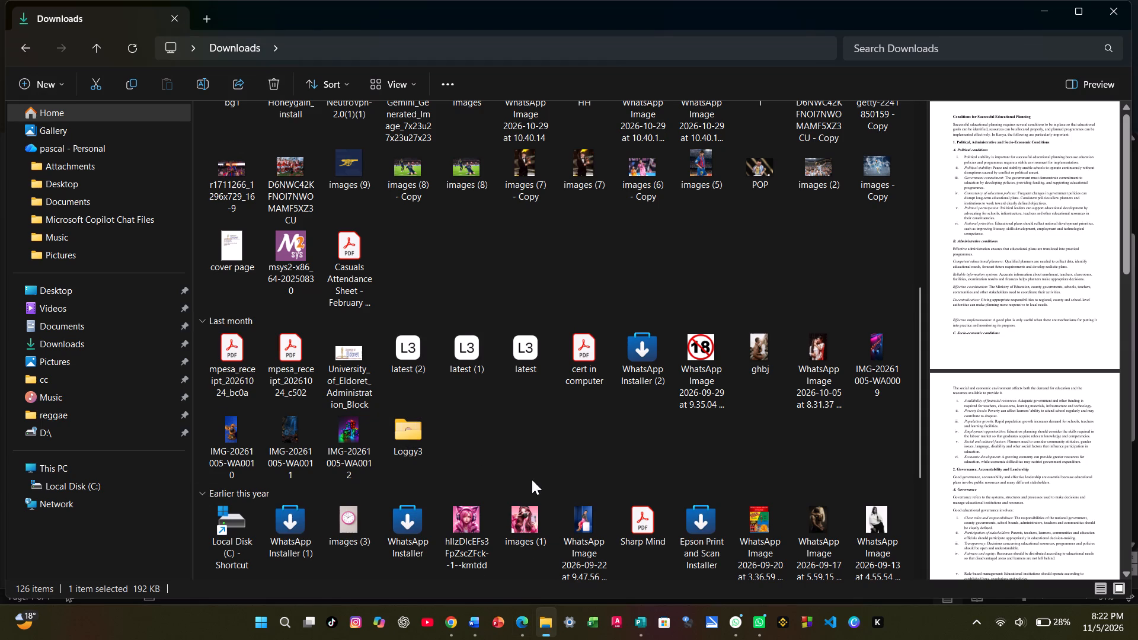
left_click_drag(705, 377, 659, 551)
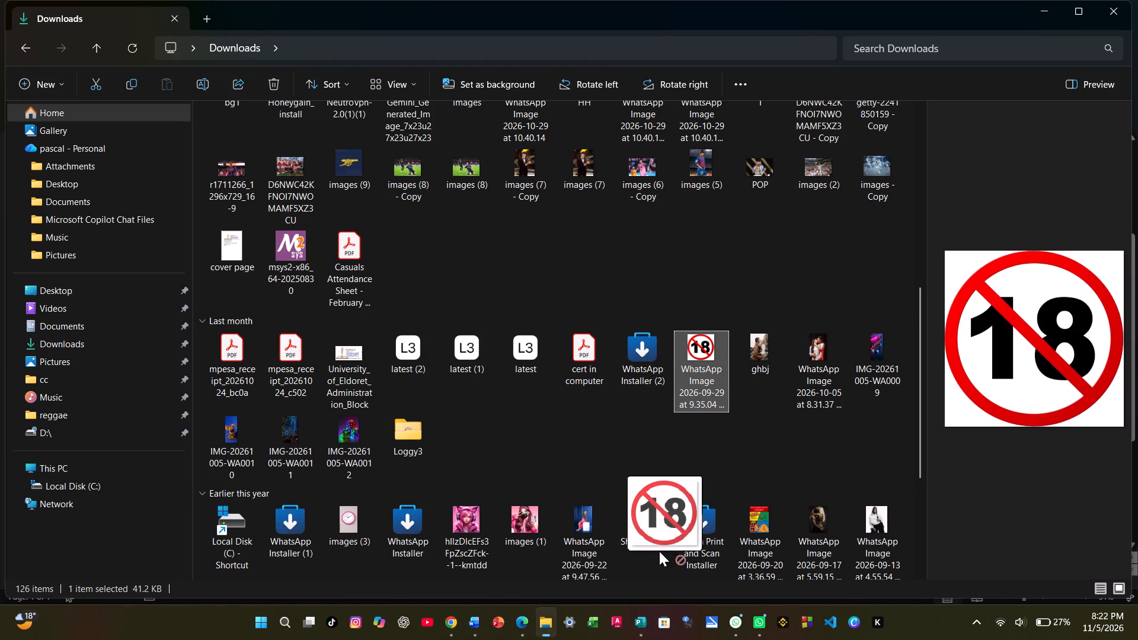
left_click_drag(659, 551, 556, 367)
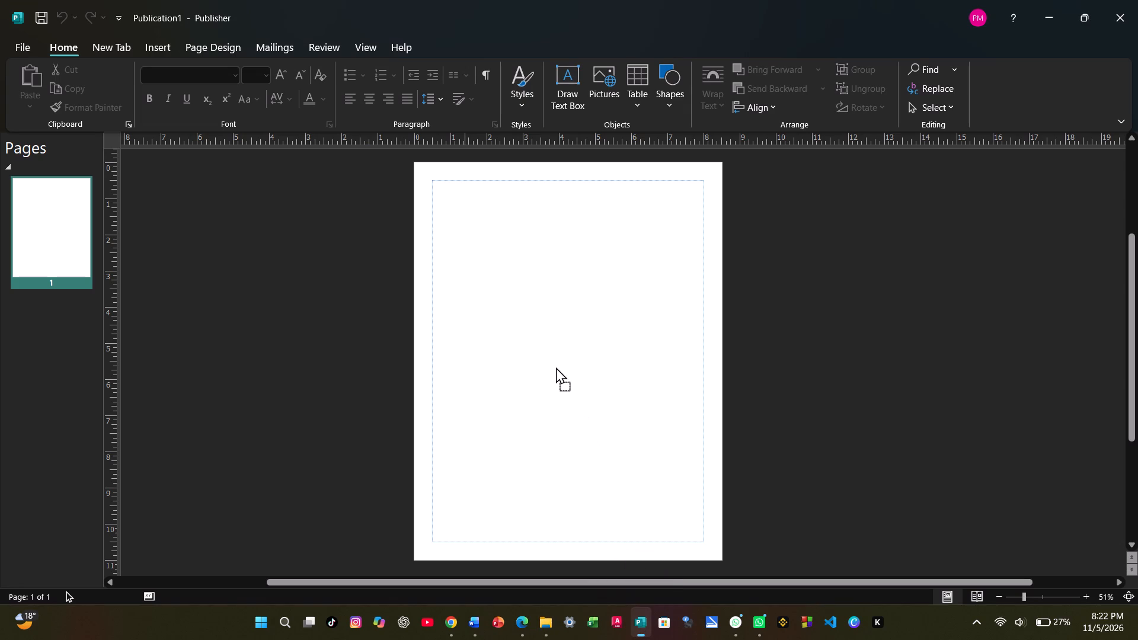
left_click_drag(556, 367, 556, 366)
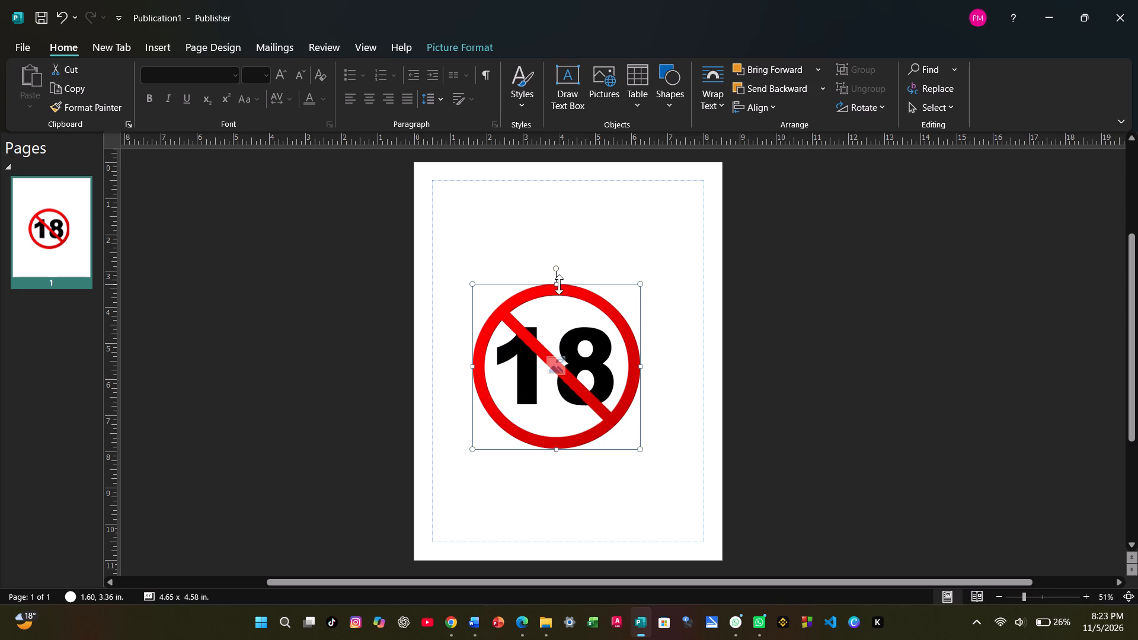
Resize the 18 sign picture to about 7.50 x 7.81 in so it spans the width between the page margins.
left_click_drag(559, 284, 552, 206)
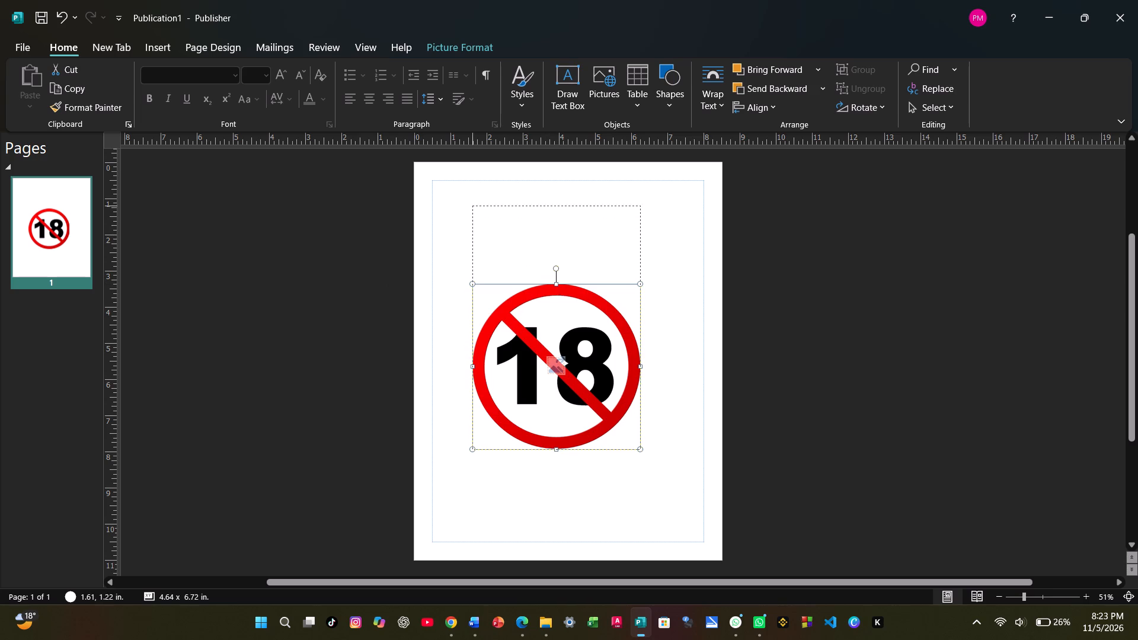
left_click_drag(552, 206, 548, 184)
left_click_drag(639, 318, 702, 319)
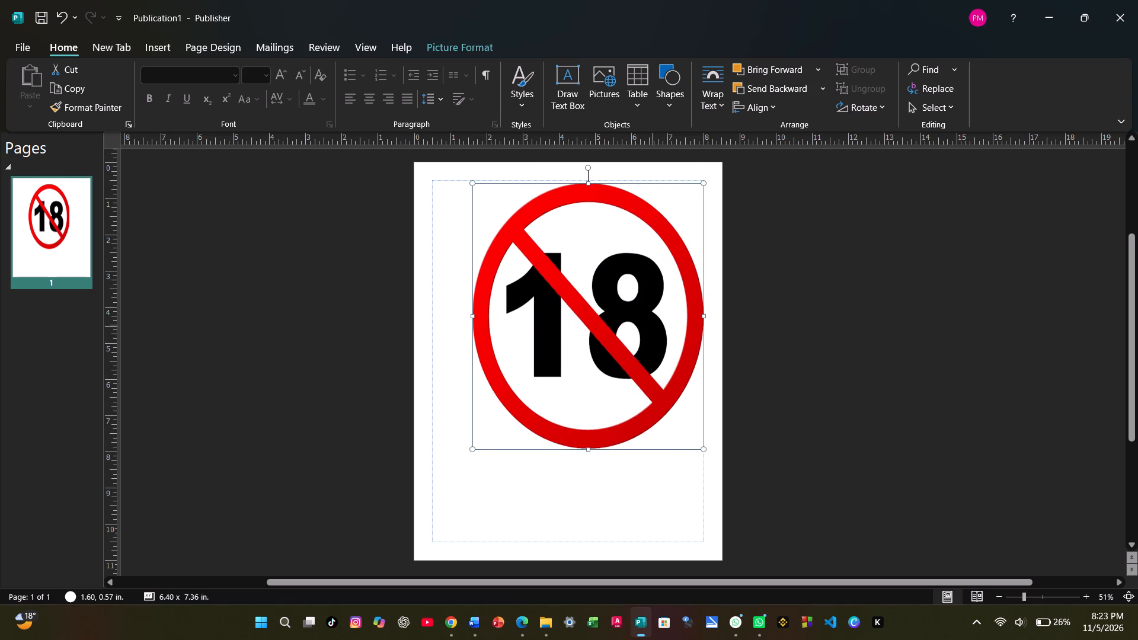
left_click_drag(472, 315, 453, 315)
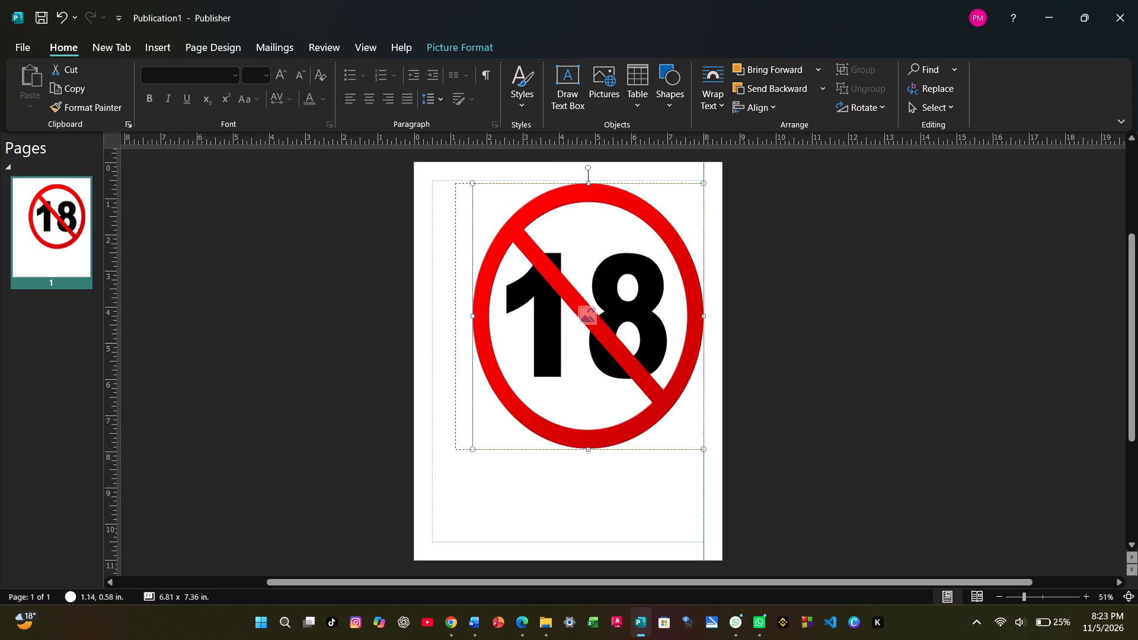
left_click_drag(453, 315, 433, 317)
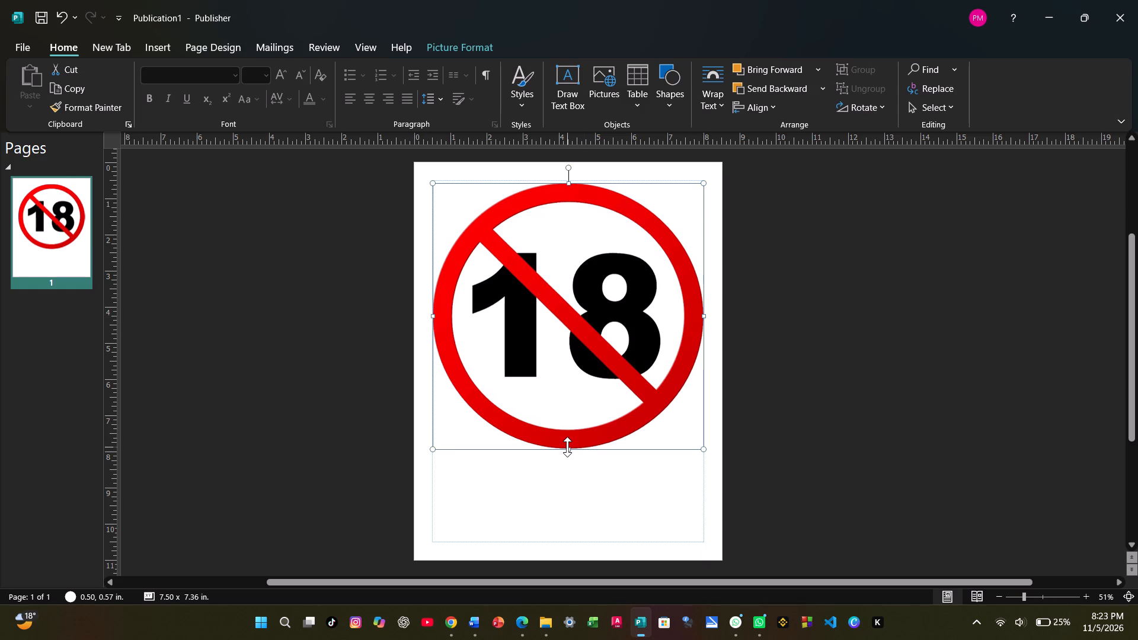
left_click_drag(567, 447, 576, 494)
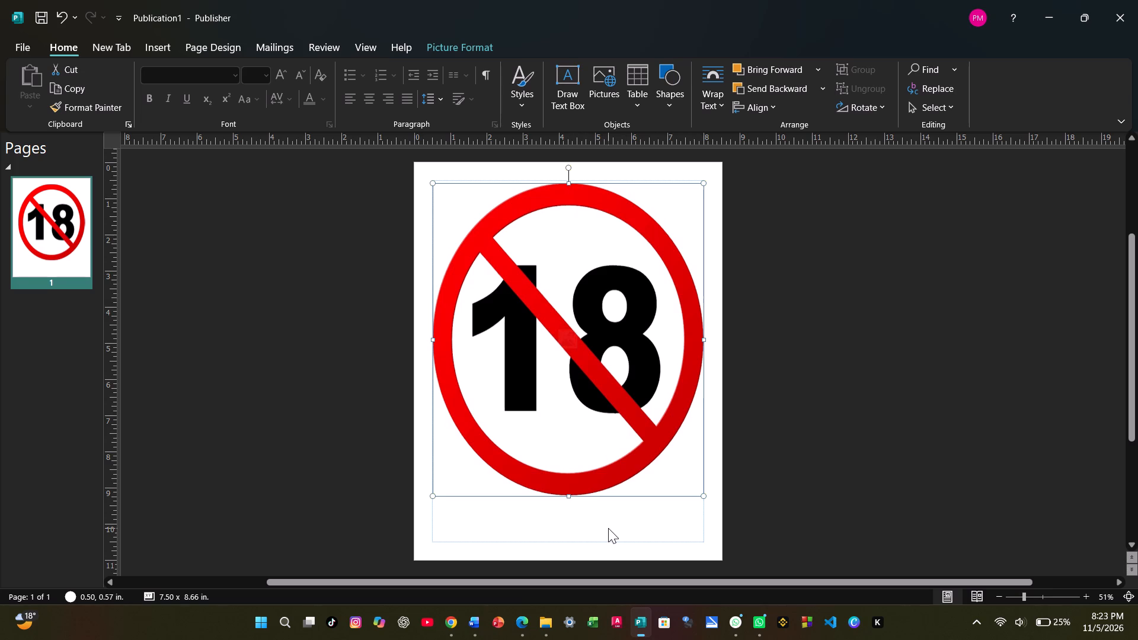
left_click(582, 433)
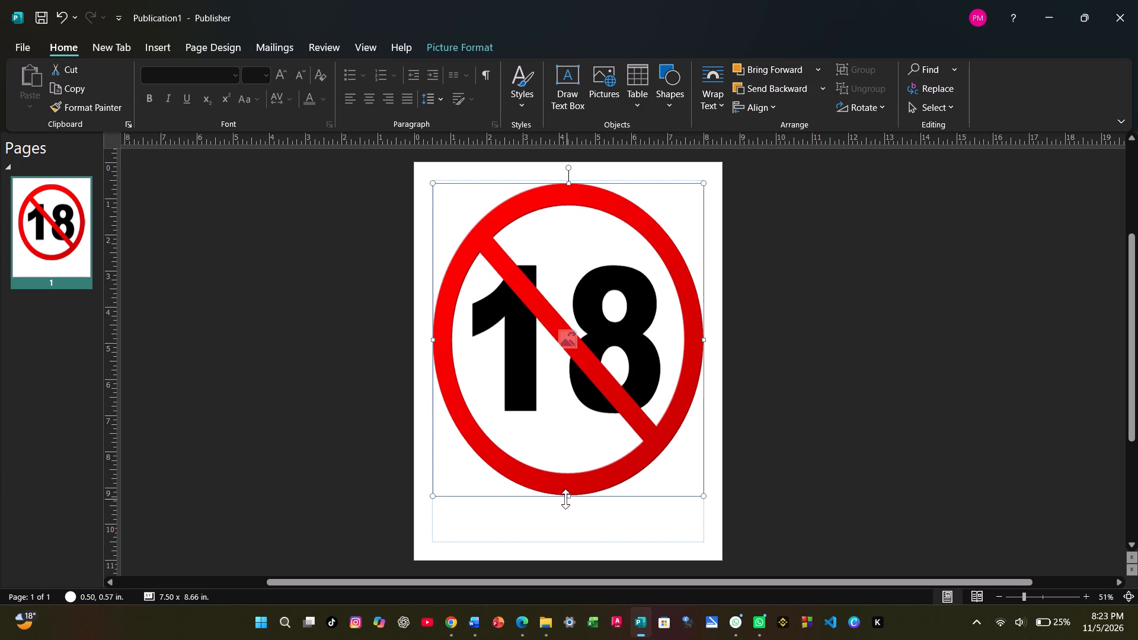
left_click_drag(565, 499, 565, 487)
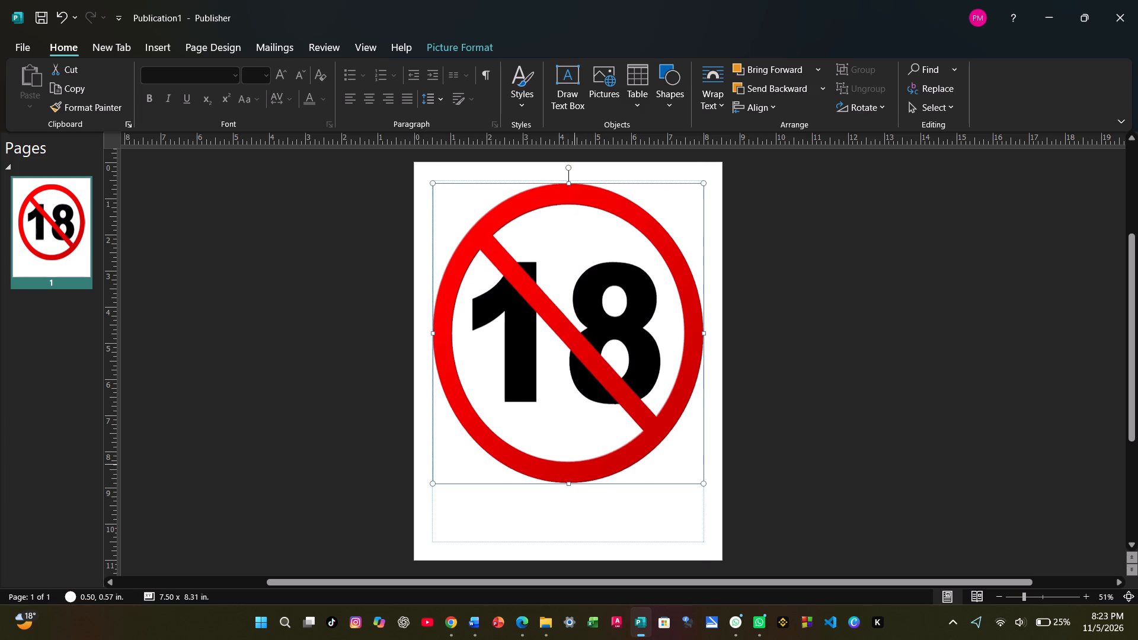
left_click(567, 181)
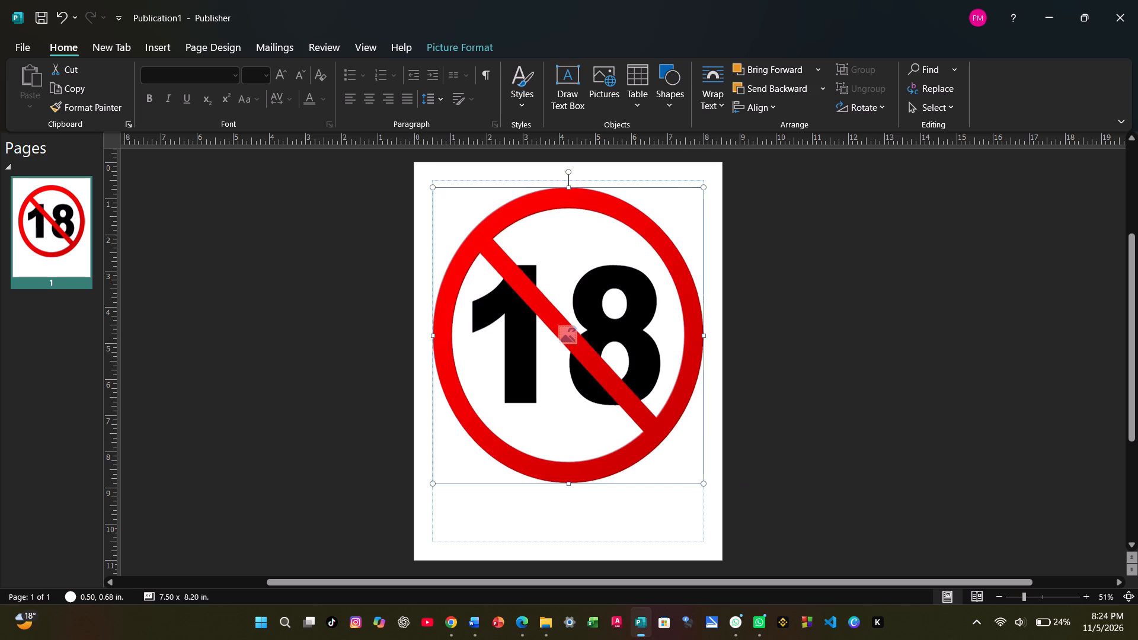
left_click_drag(568, 485, 568, 471)
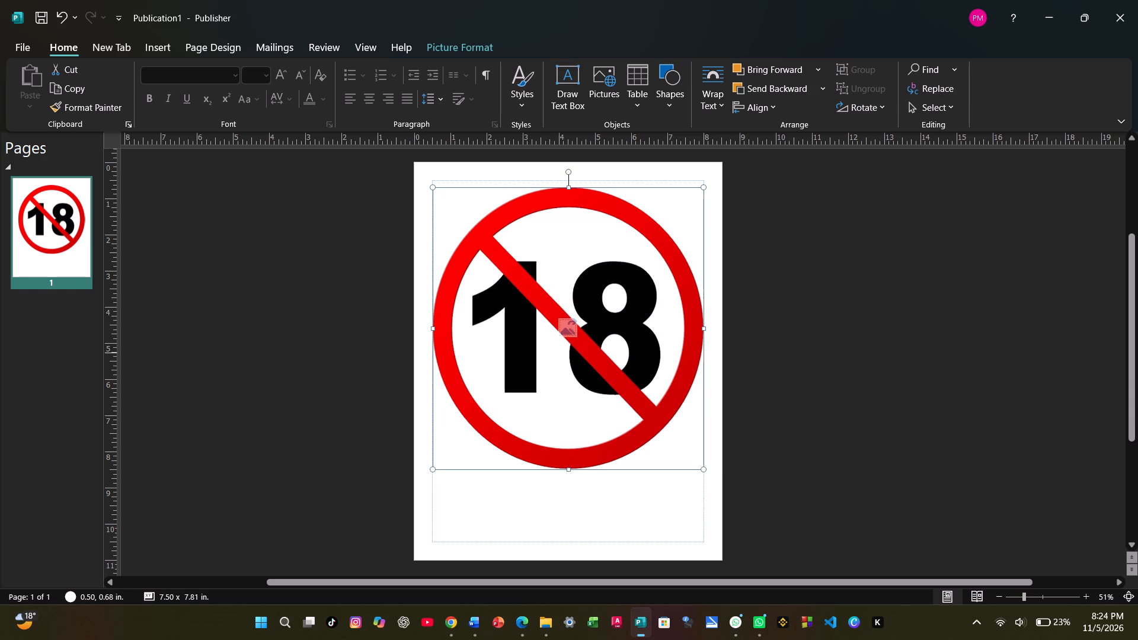
Move the picture straight down the page so its top edge sits at about 1.63 in.
left_click_drag(594, 354, 594, 389)
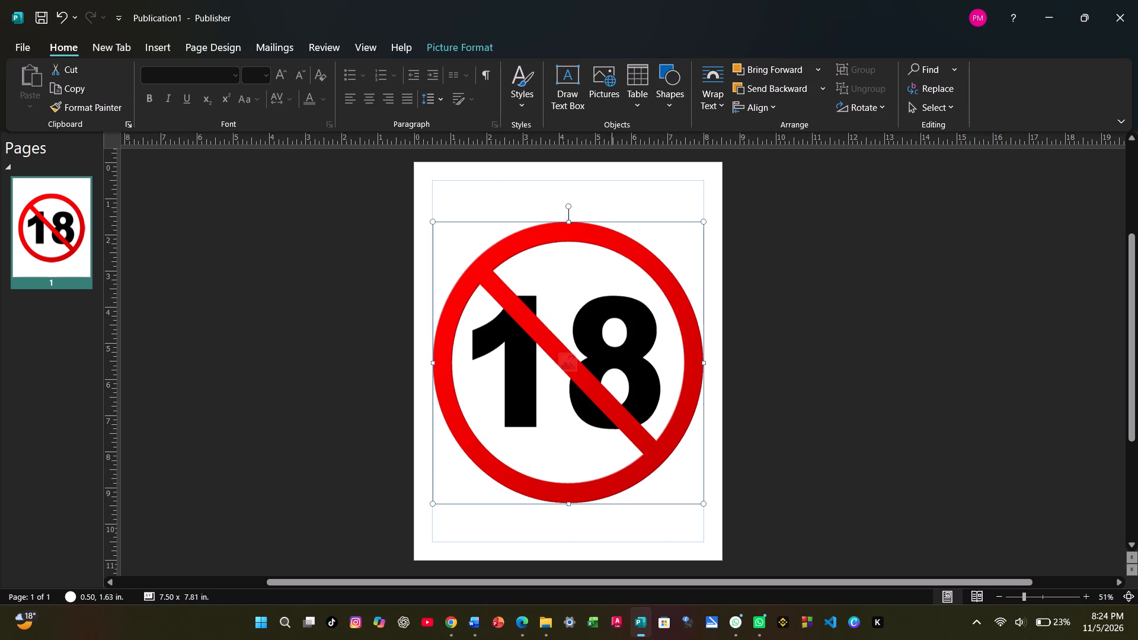
Crop away the right half of the 18 sign picture, keeping the half with the 1 at about 3.86 in wide.
left_click(444, 41)
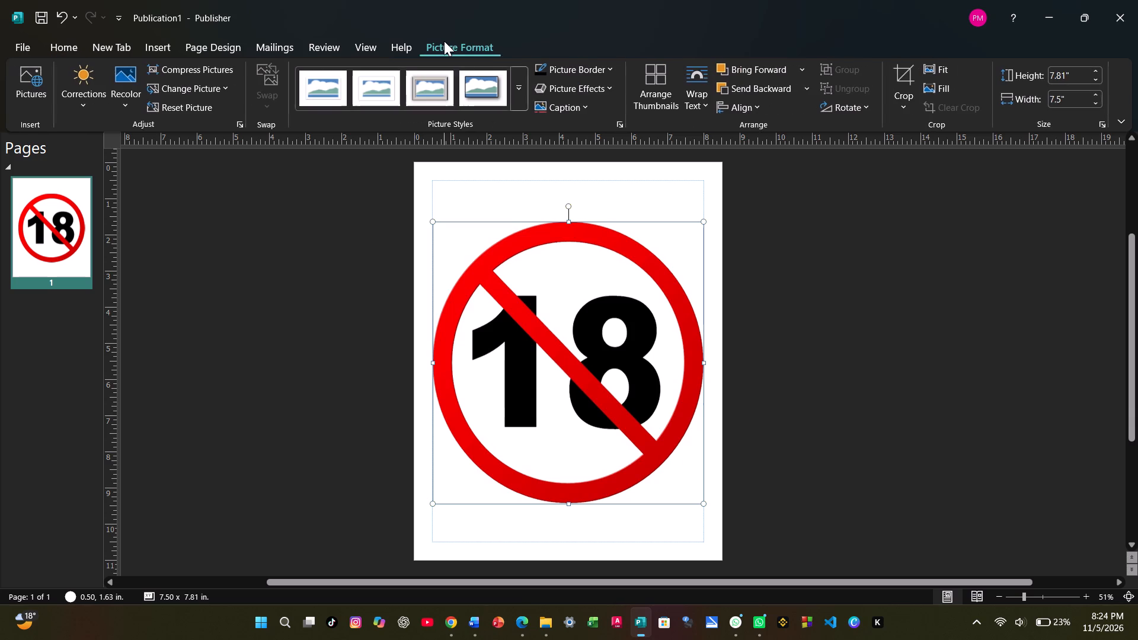
left_click(906, 77)
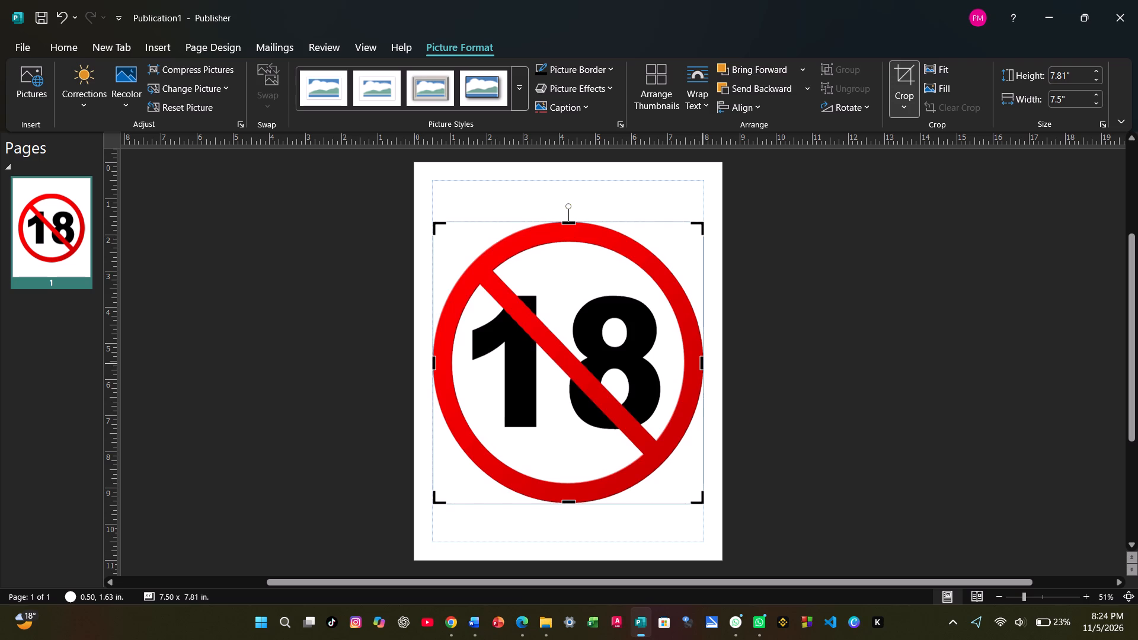
left_click_drag(700, 363, 660, 367)
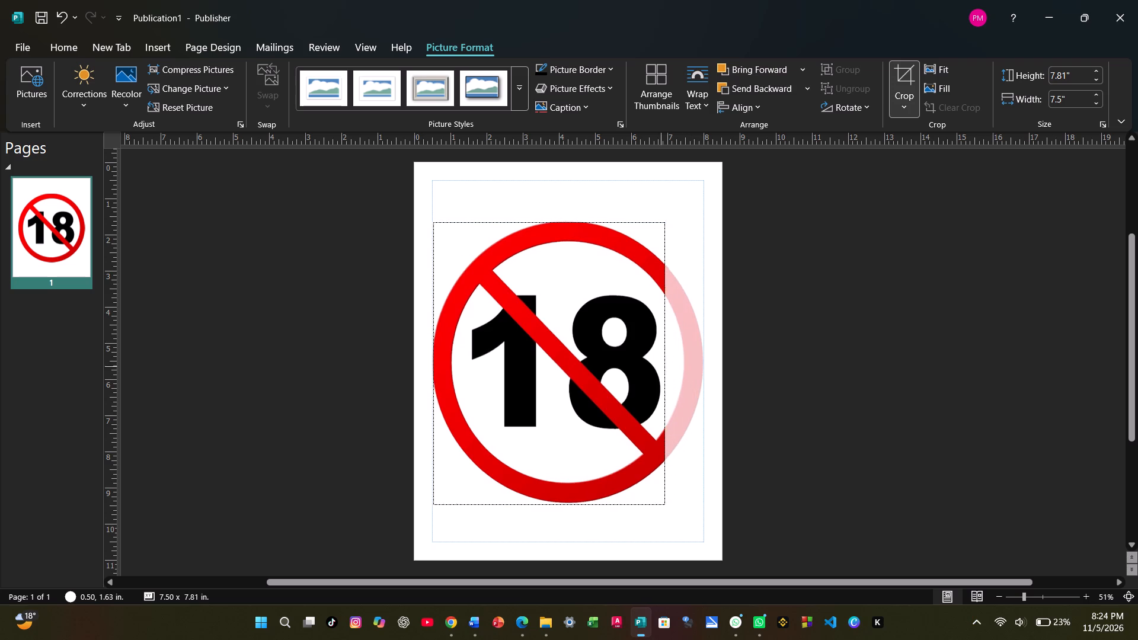
left_click_drag(660, 367, 584, 369)
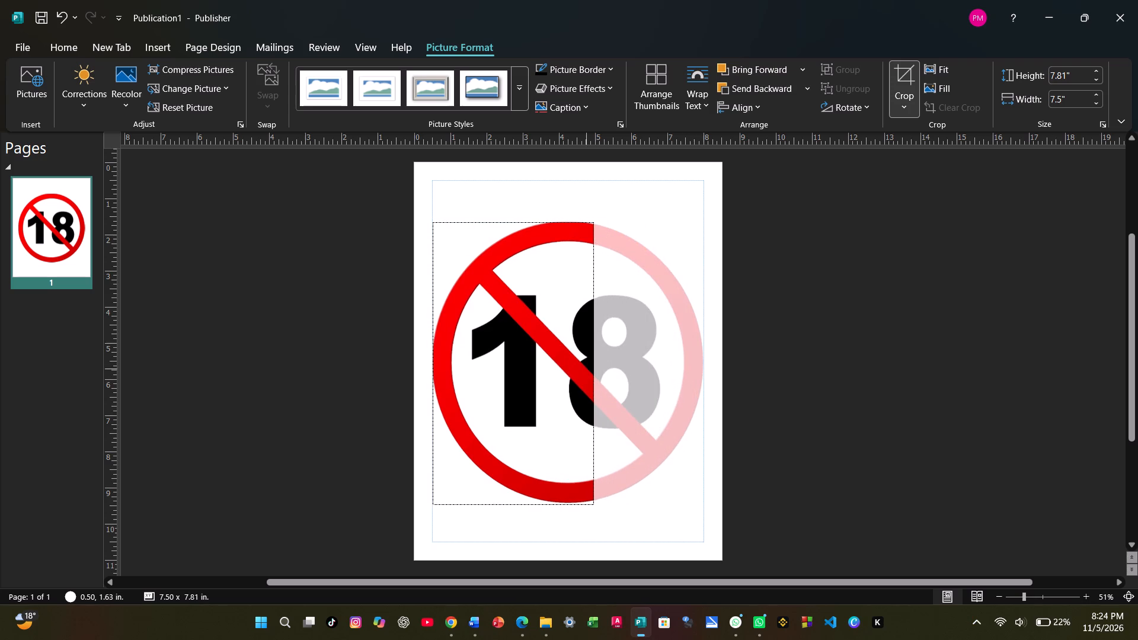
left_click_drag(584, 369, 571, 369)
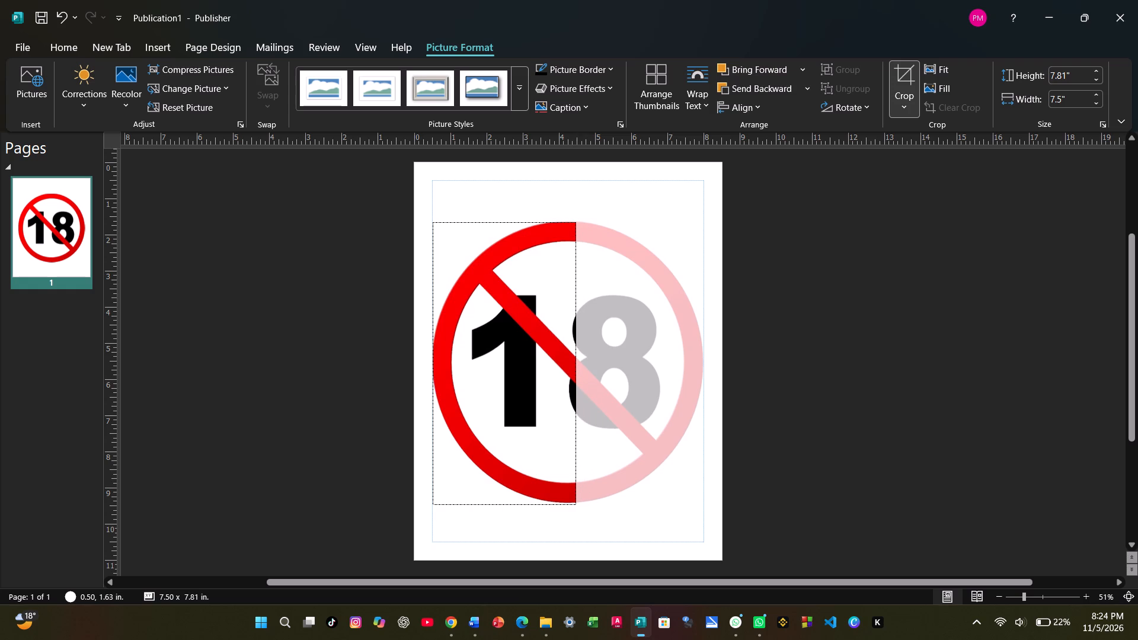
left_click_drag(571, 369, 567, 369)
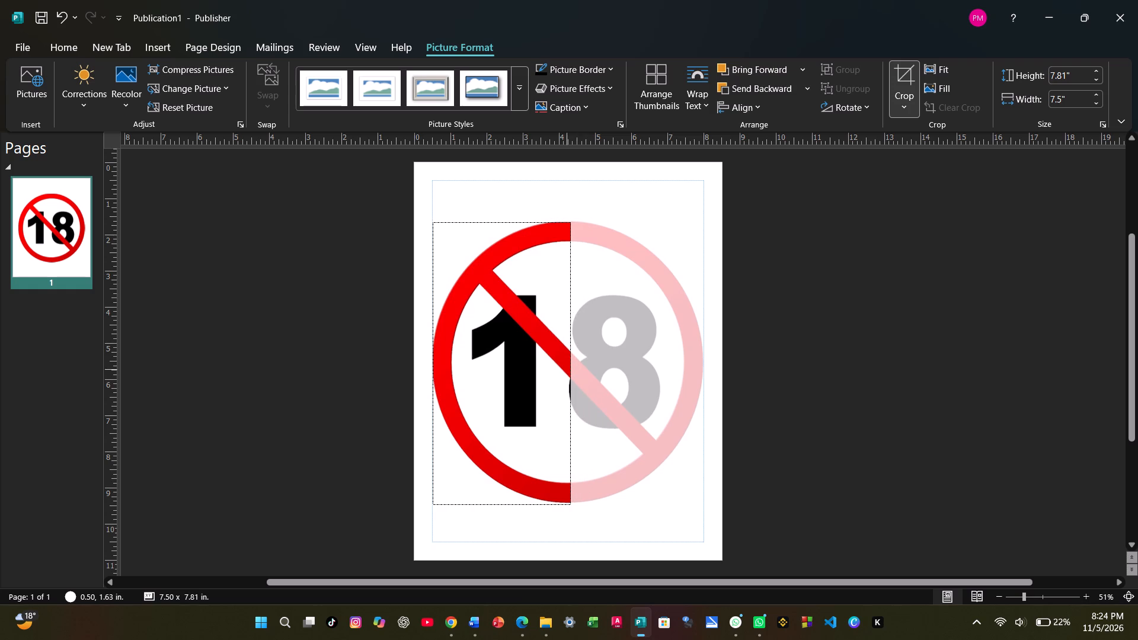
left_click_drag(567, 369, 570, 369)
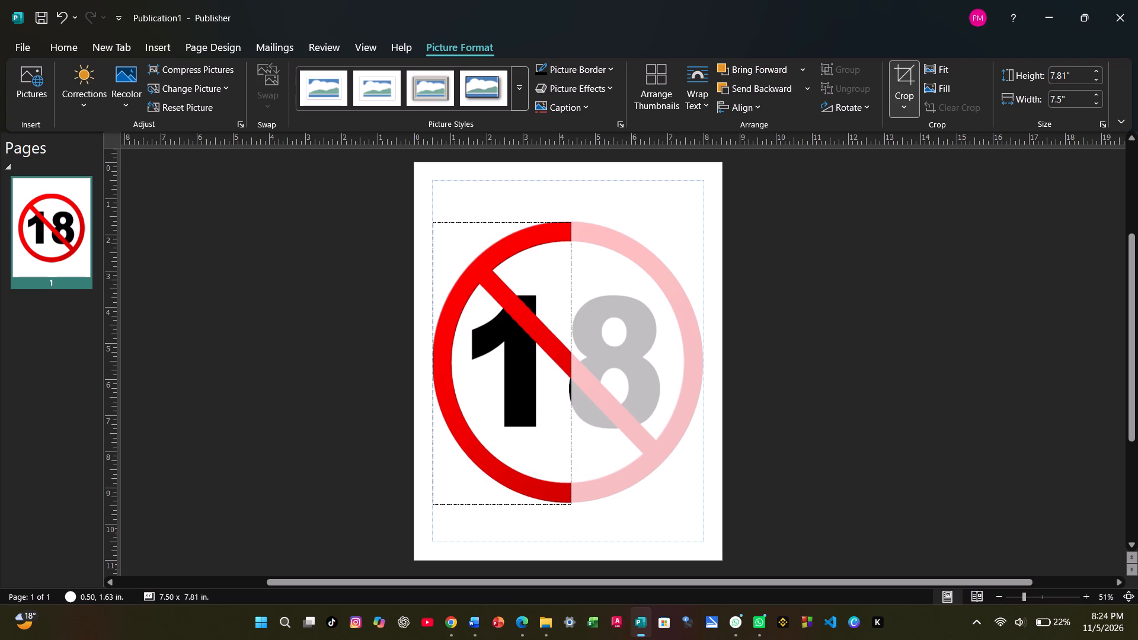
left_click_drag(570, 369, 568, 371)
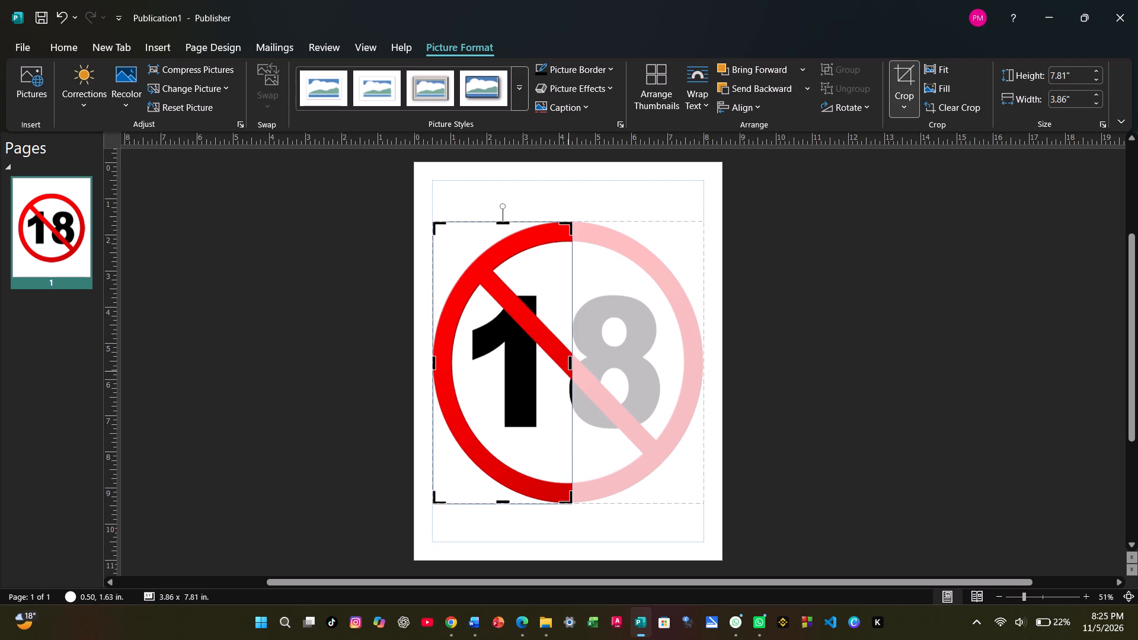
left_click(894, 376)
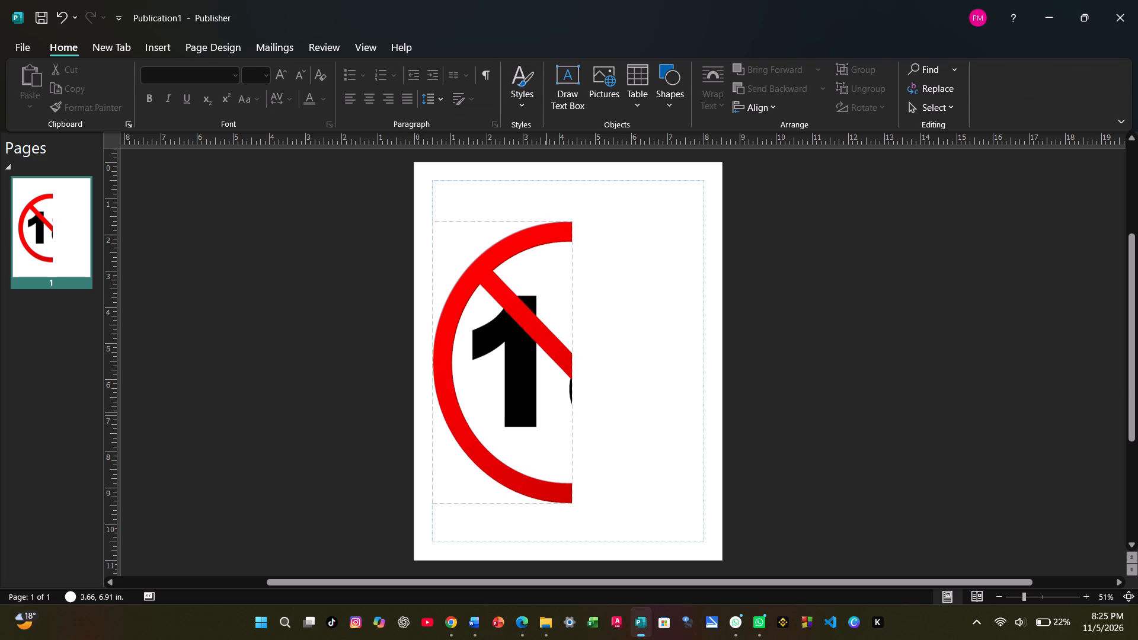
Move the cropped half-sign sideways toward the page centre, with its left edge at about 1.71 in.
left_click_drag(548, 411, 593, 405)
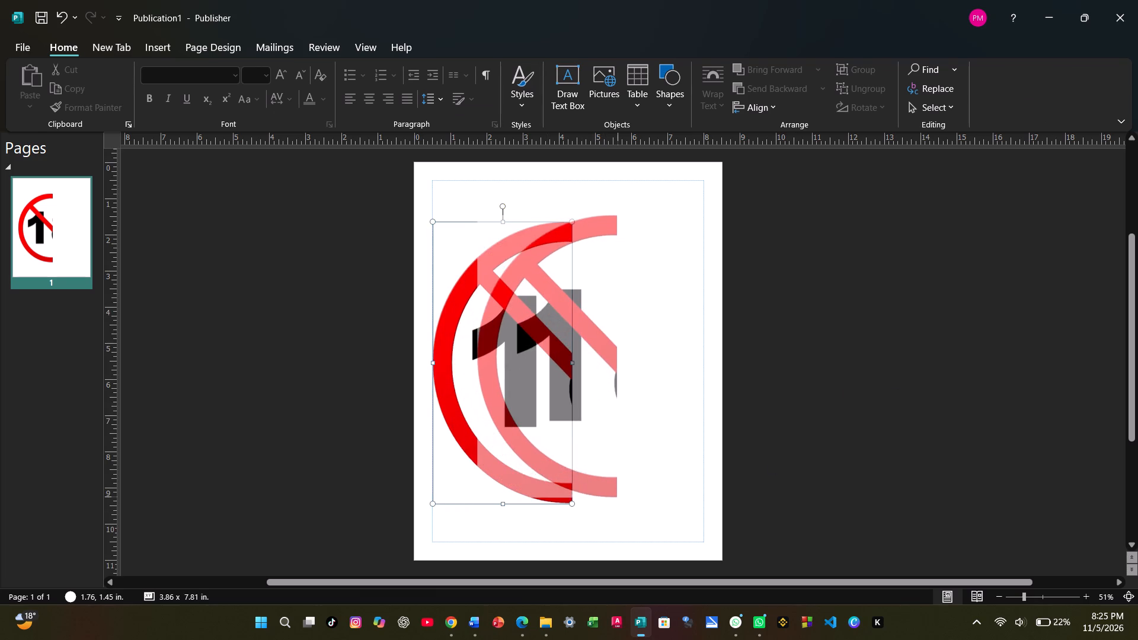
left_click_drag(593, 405, 592, 411)
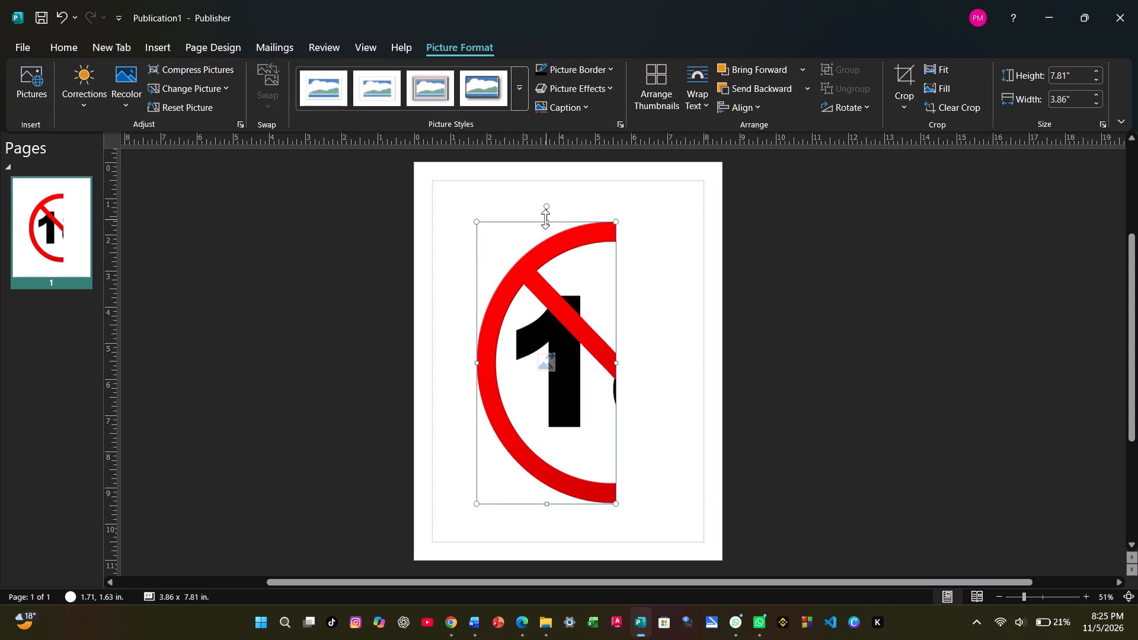
Stretch the cropped half-sign to the top, right and bottom margins, making it about 6.29 x 10.00 in.
left_click_drag(545, 219, 534, 179)
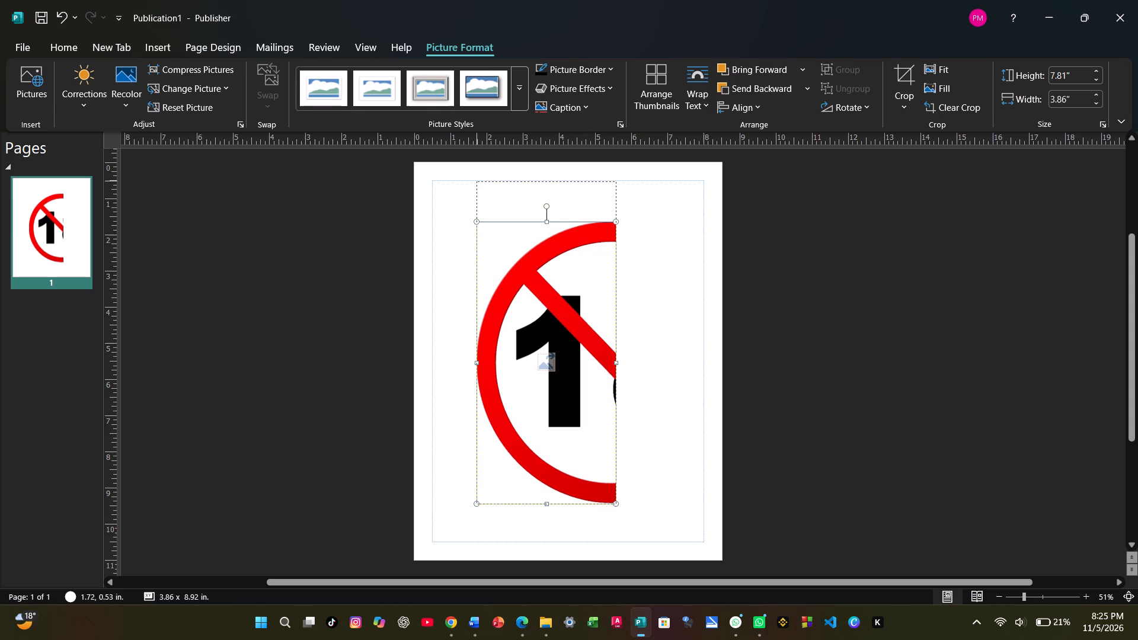
left_click_drag(534, 179, 534, 178)
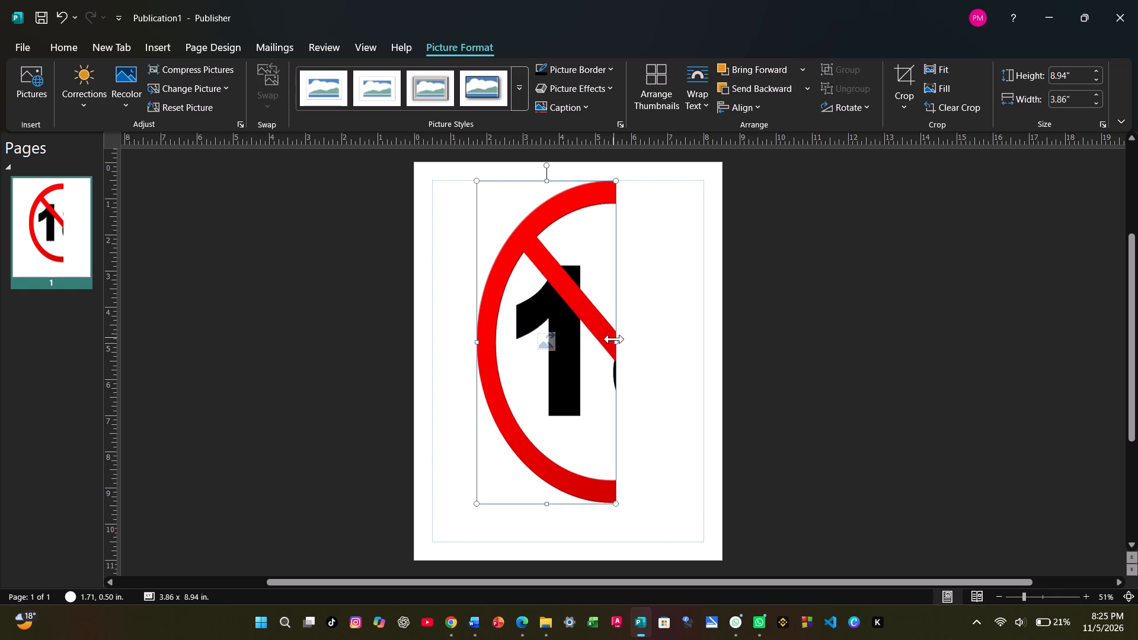
left_click_drag(614, 340, 702, 344)
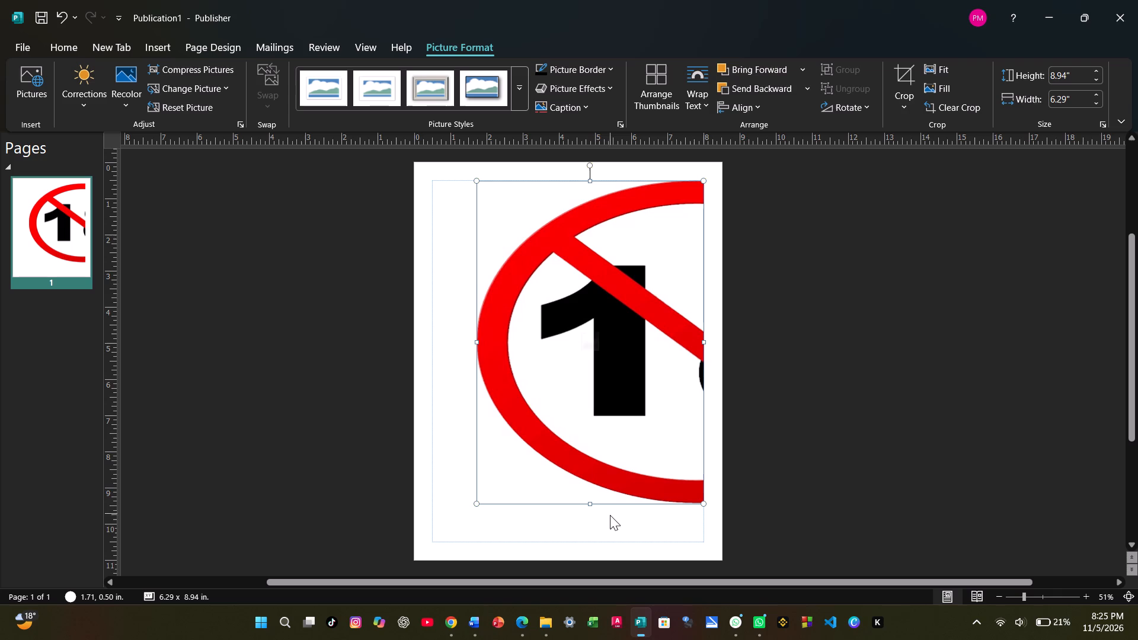
left_click_drag(589, 505, 593, 543)
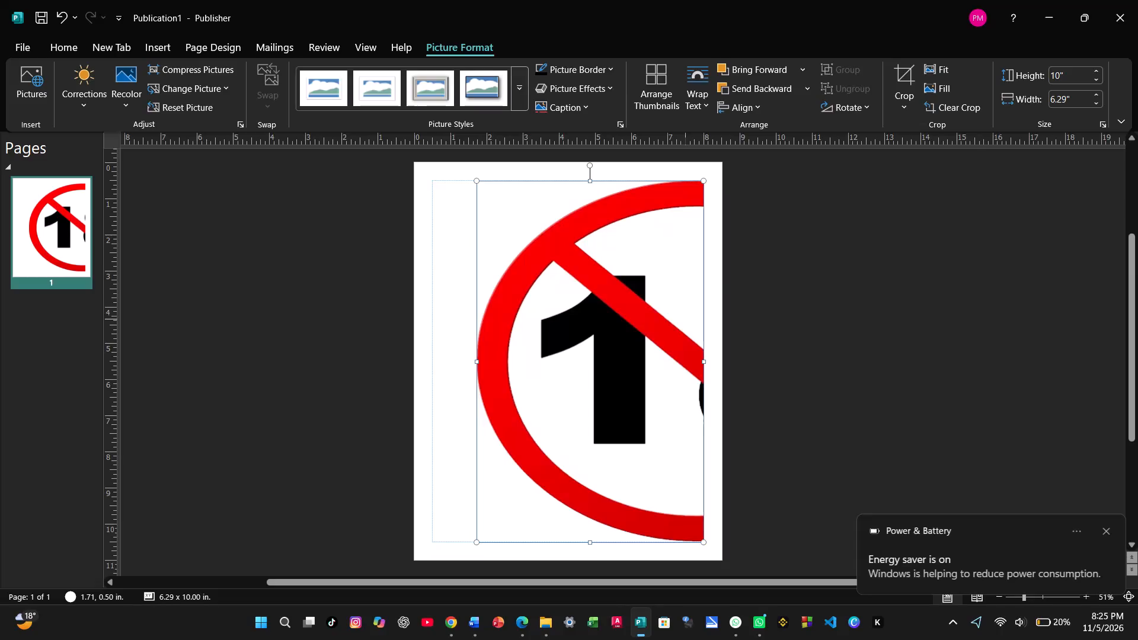
left_click(809, 253)
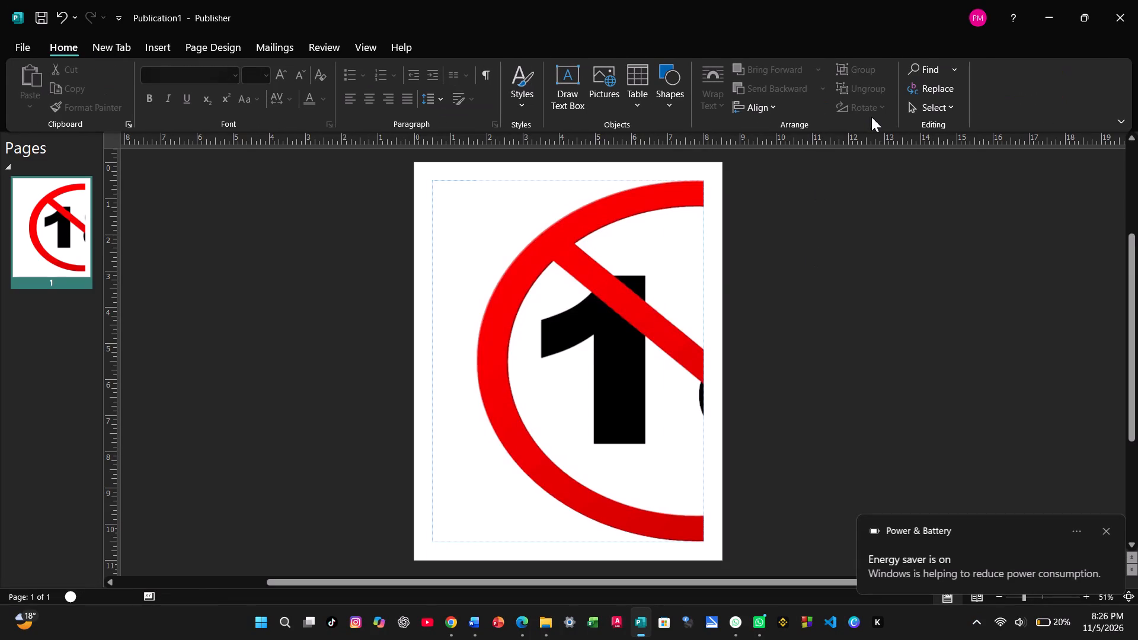
Select the enlarged half-sign picture on the page.
left_click(650, 248)
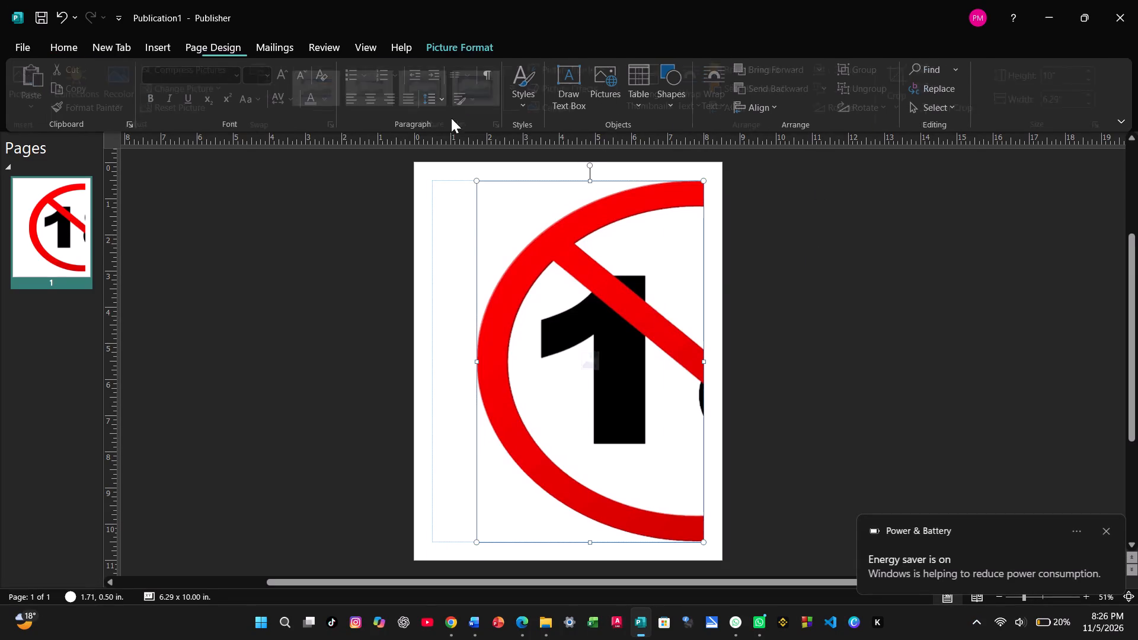
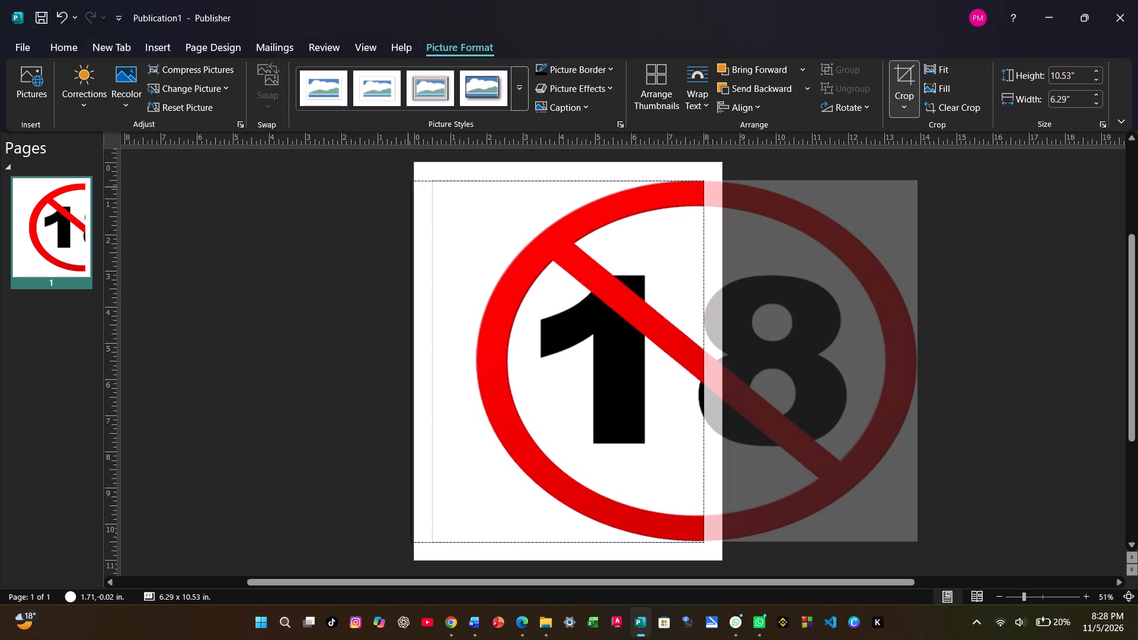
Adjust the picture's crop frame so its upper-left corner meets the page margins, making it about 7.59 x 9.98 in.
left_click_drag(410, 187, 439, 197)
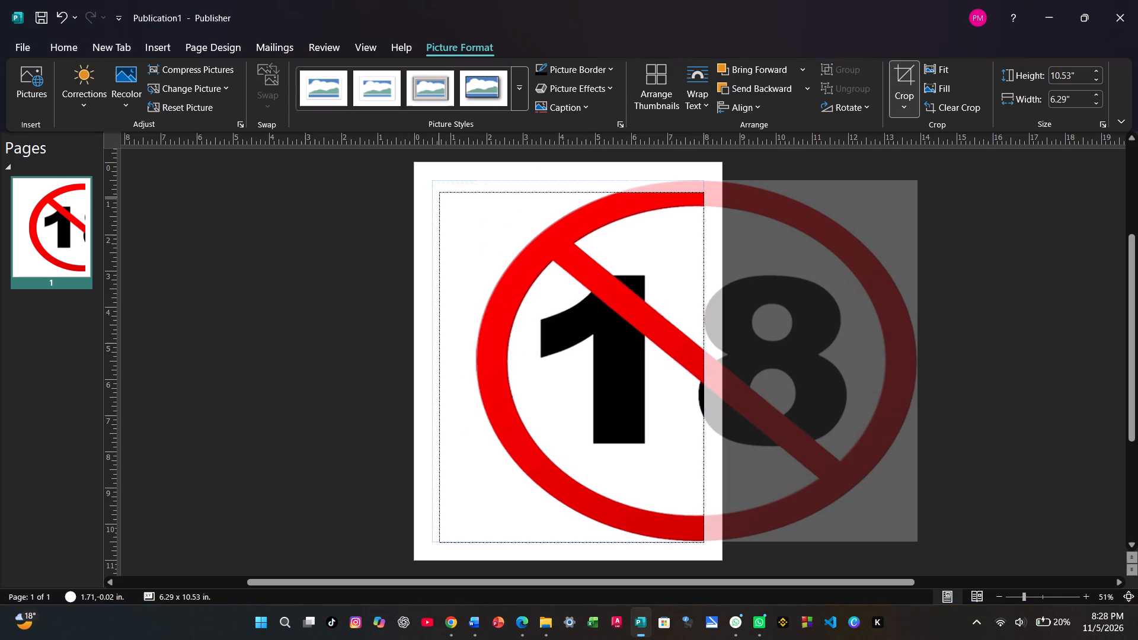
left_click_drag(439, 197, 429, 186)
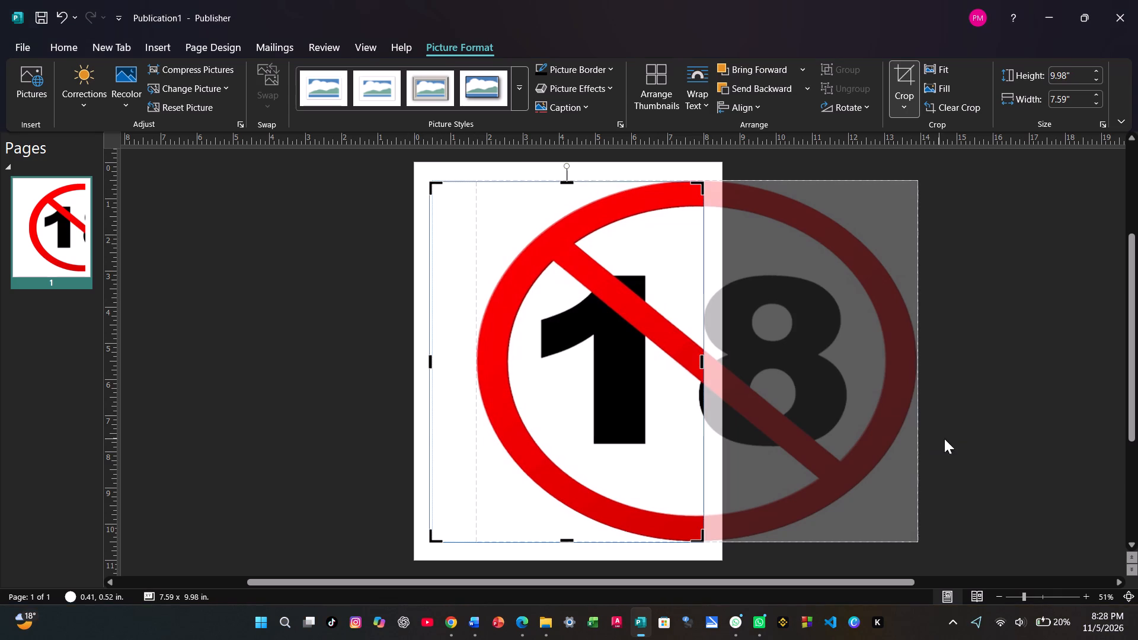
left_click(974, 439)
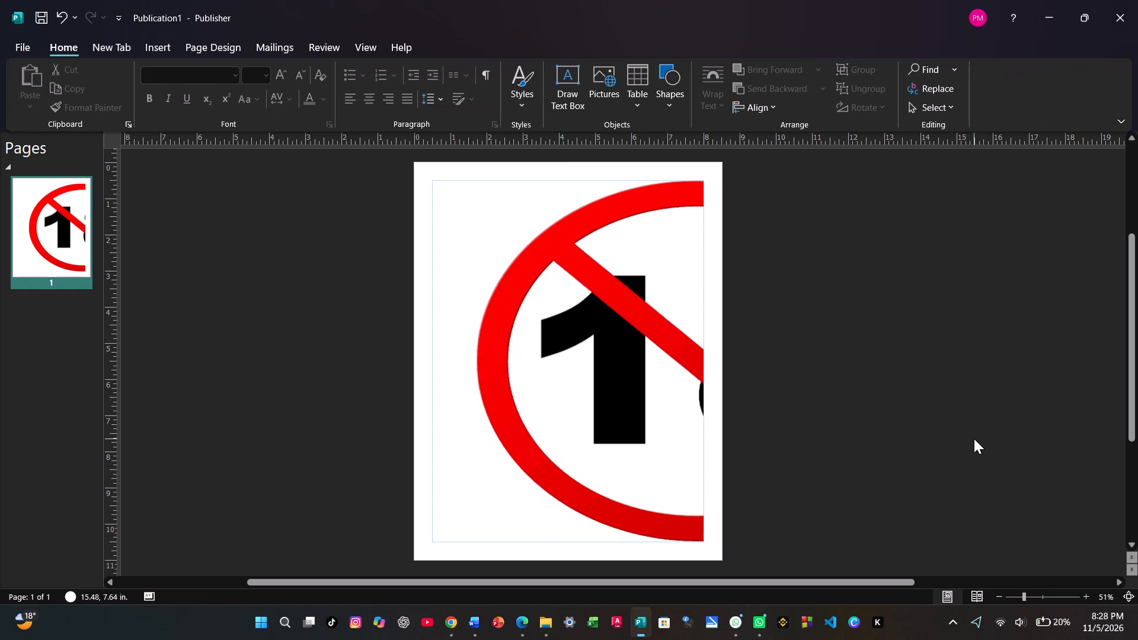
Stretch the half-sign picture upward past the top margin, to about 10.39 in tall with its top edge at about 0.12 in.
left_click(674, 426)
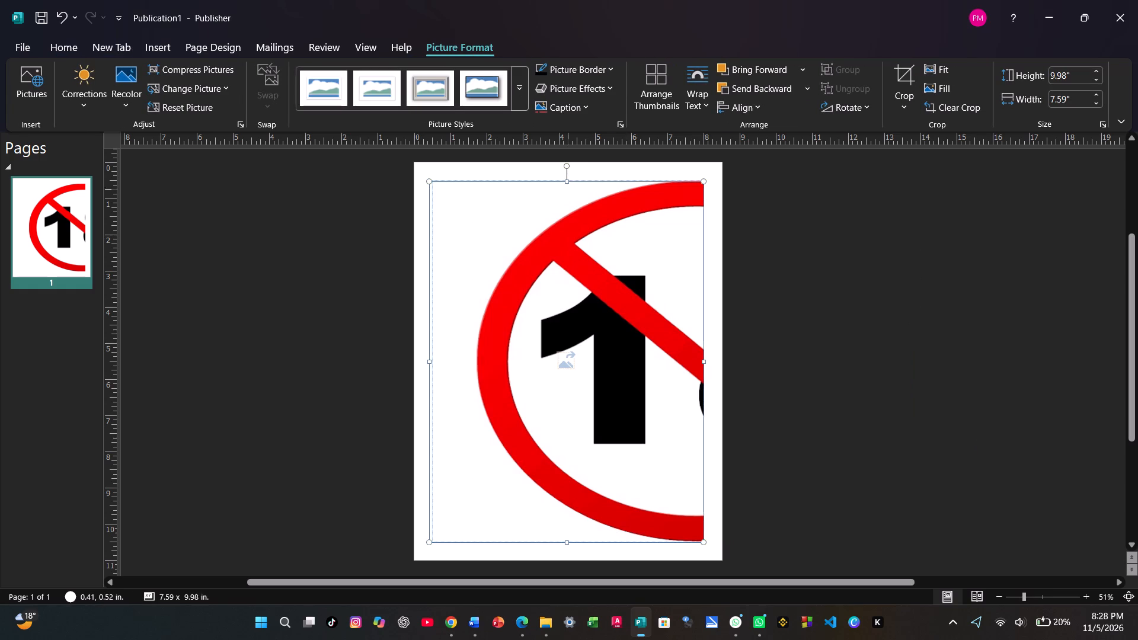
left_click_drag(565, 181, 565, 181)
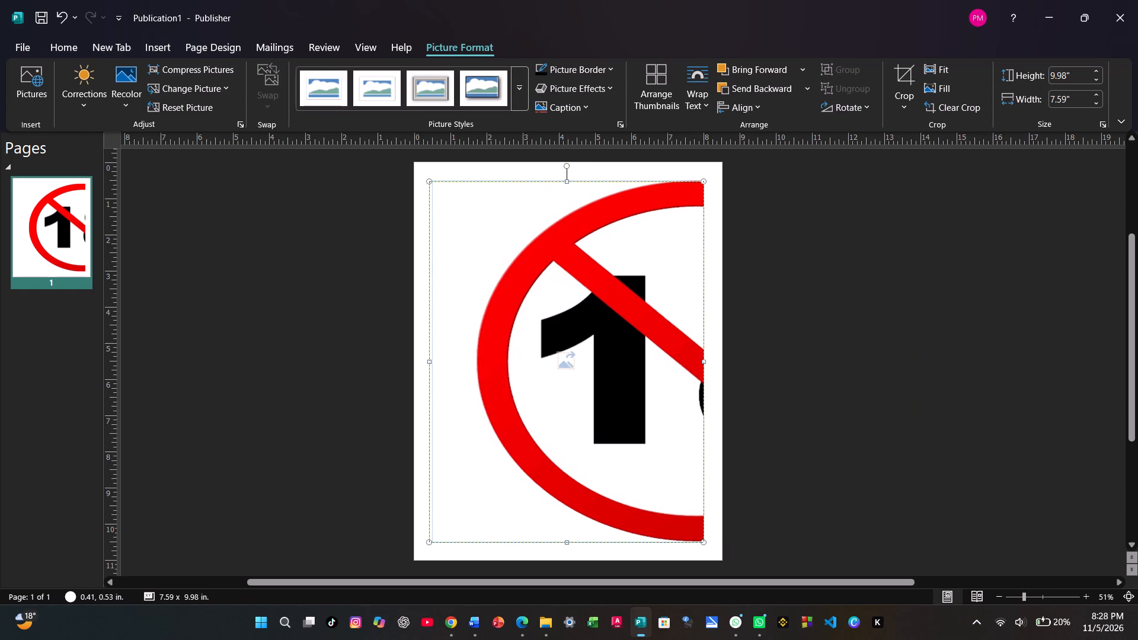
left_click_drag(565, 181, 564, 174)
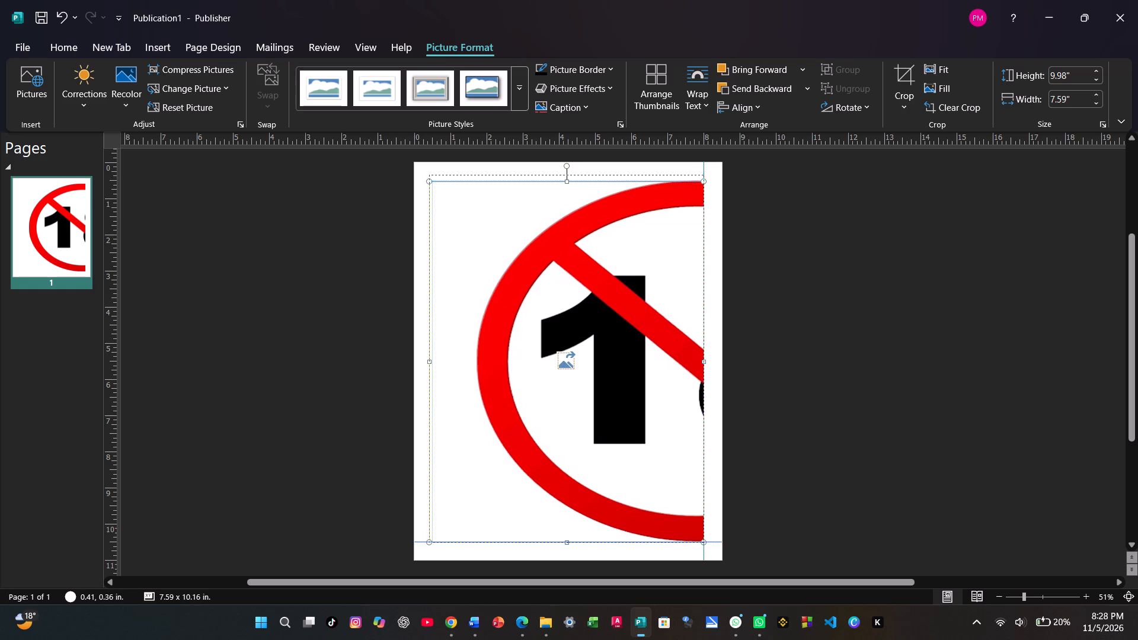
left_click_drag(564, 174, 558, 167)
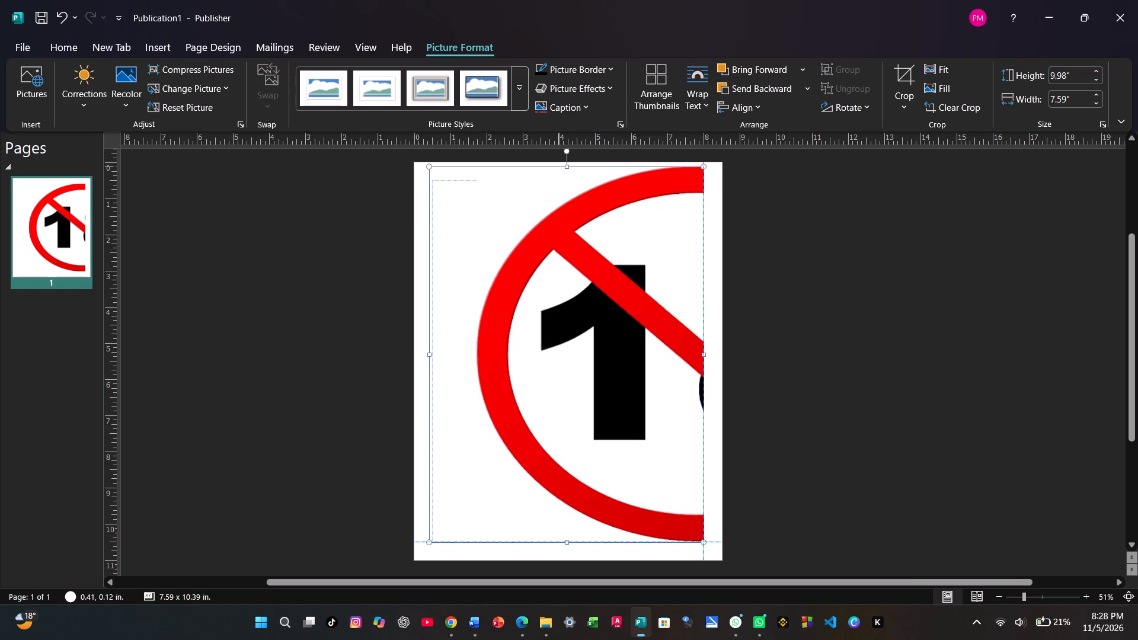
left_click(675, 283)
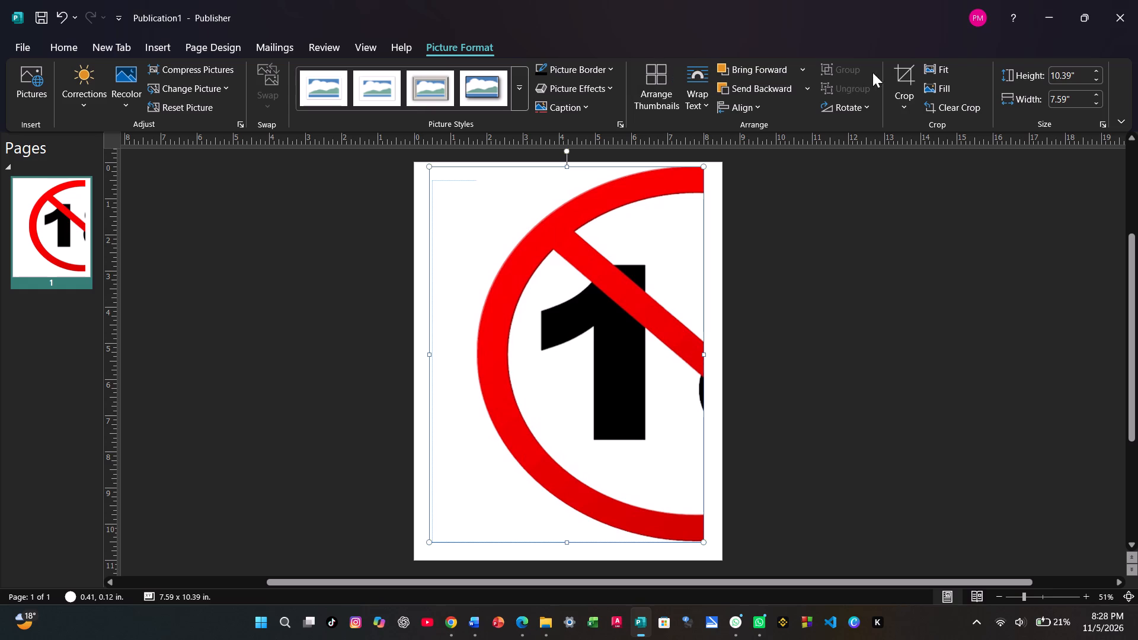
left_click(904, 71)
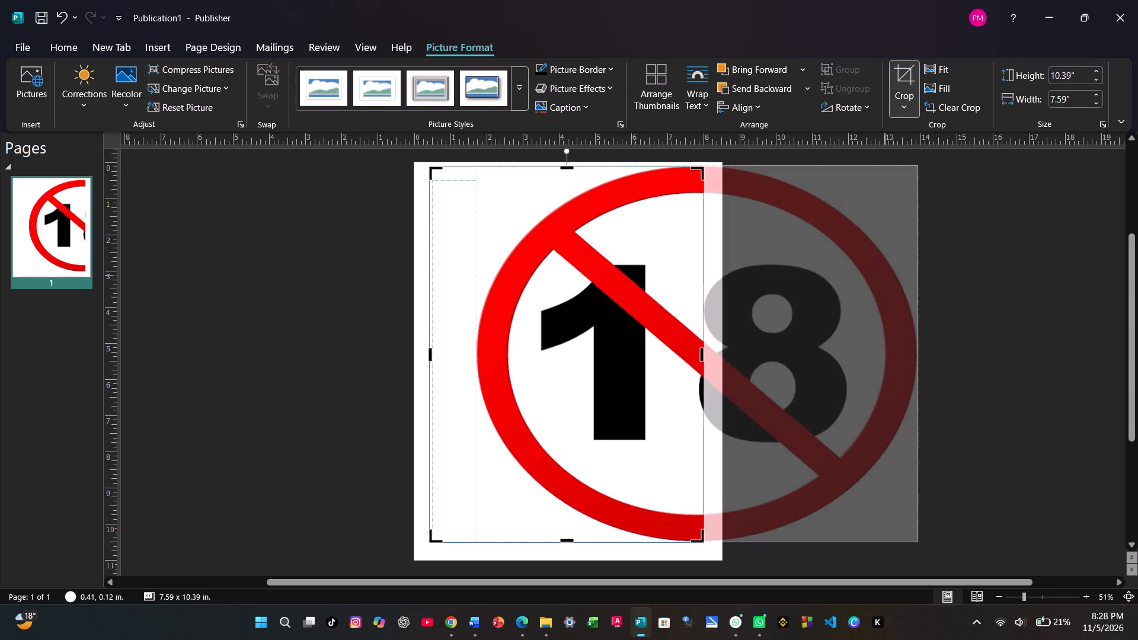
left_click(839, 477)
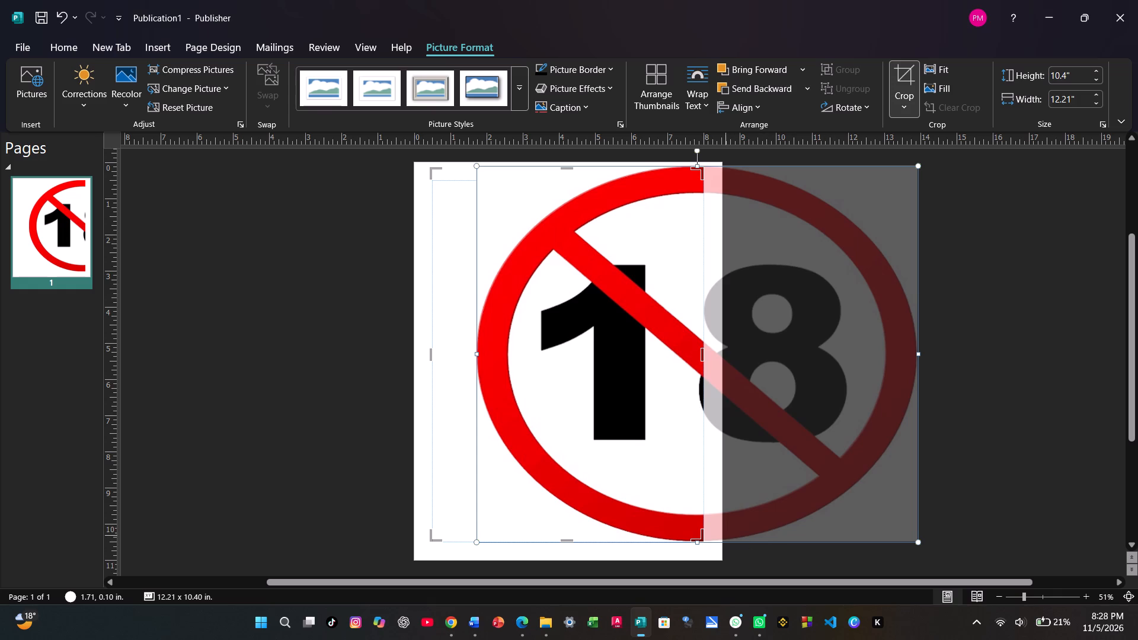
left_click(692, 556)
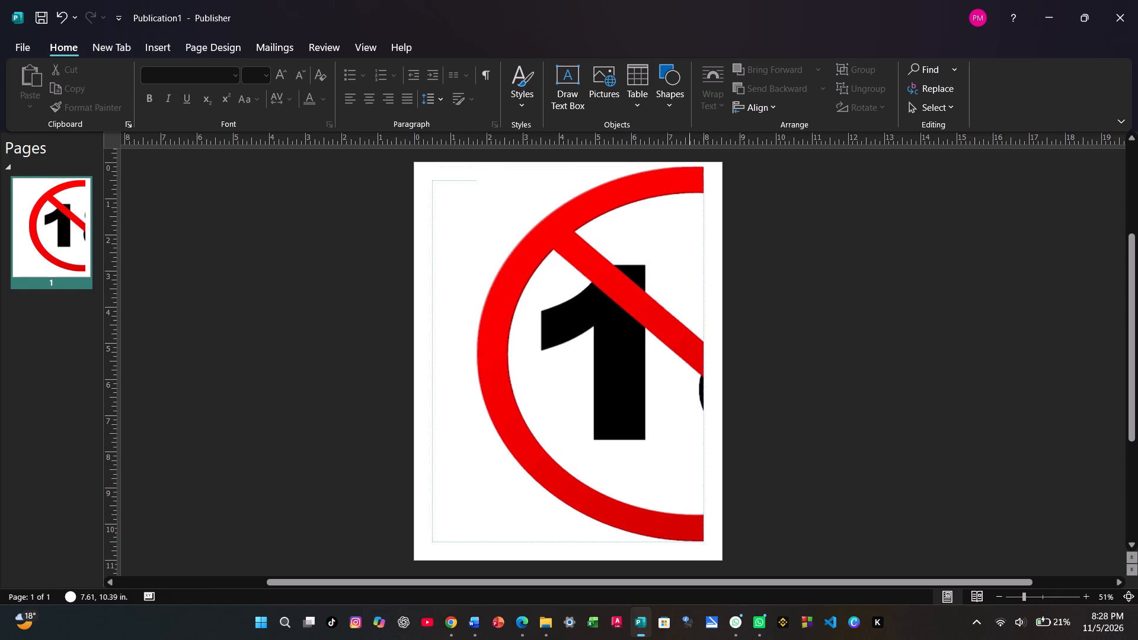
Stretch the half-sign picture downward past the bottom margin, making it about 10.72 in tall.
left_click(681, 519)
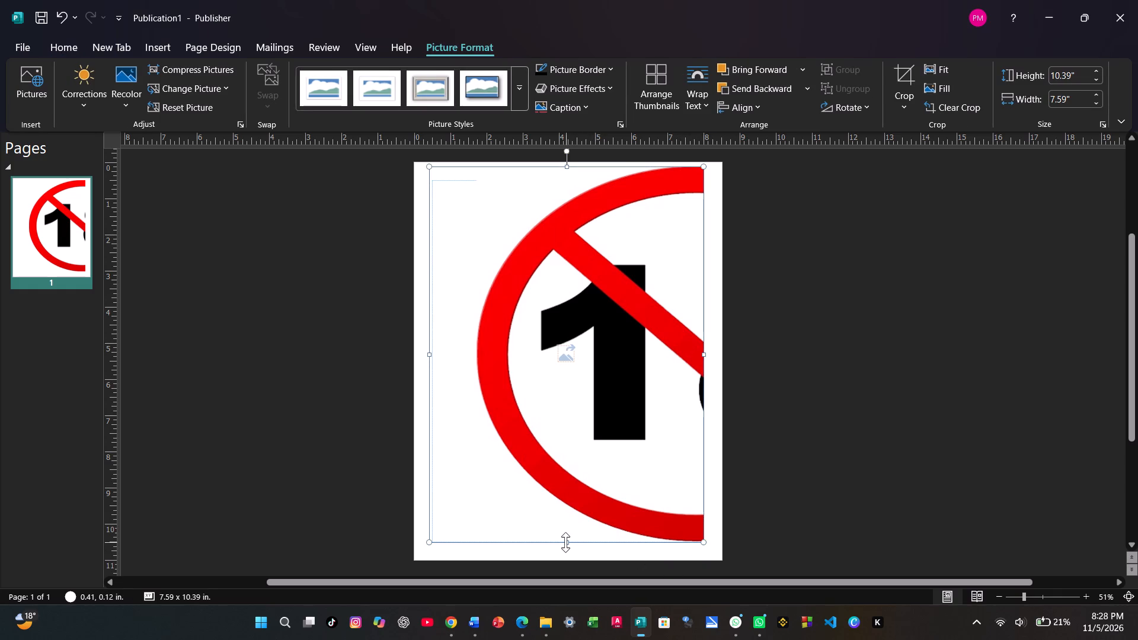
left_click_drag(565, 542, 568, 556)
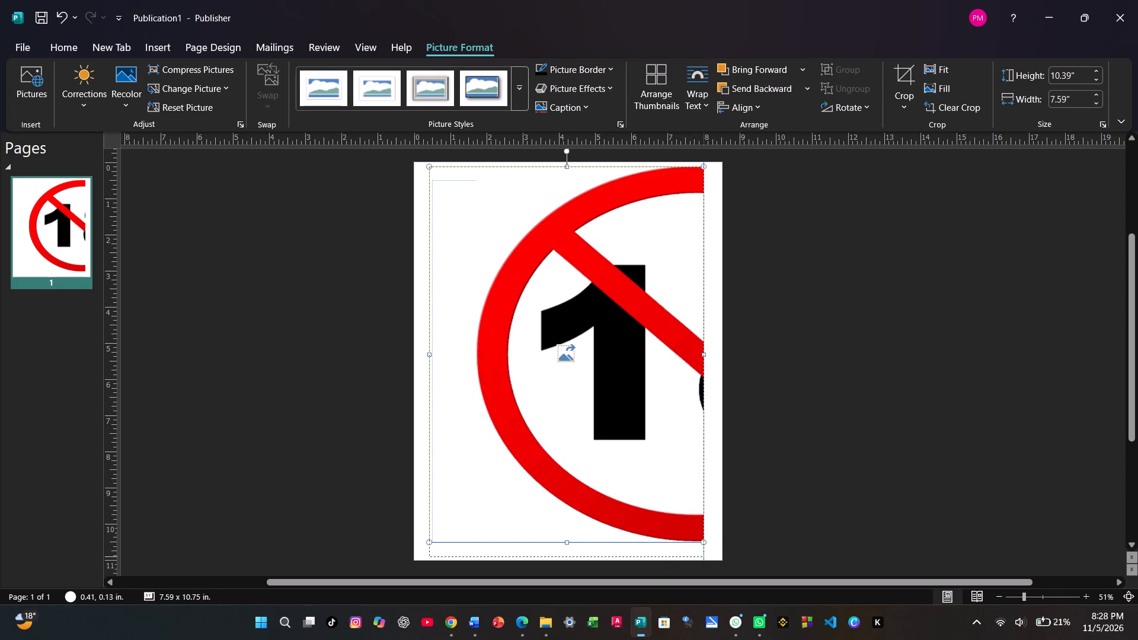
left_click_drag(568, 556, 568, 554)
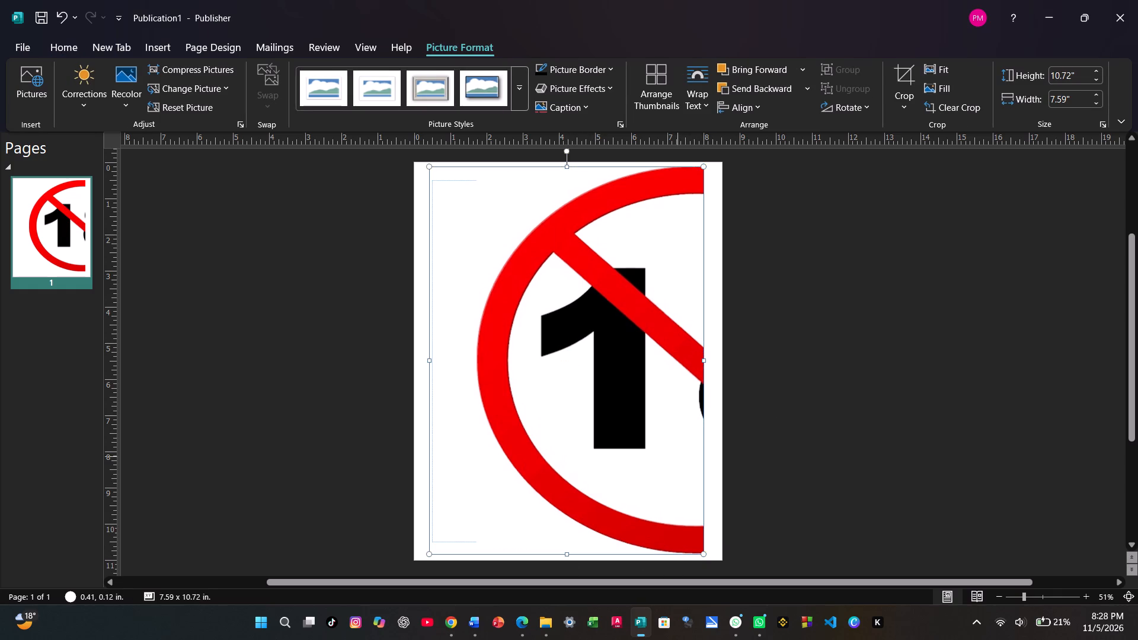
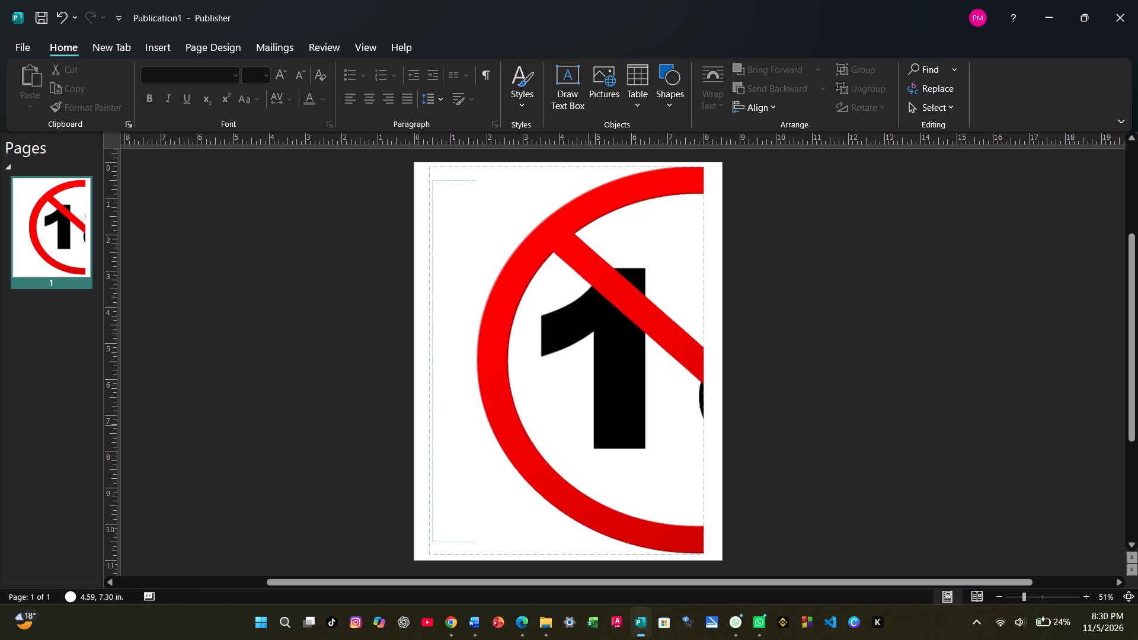
Move the half-sign picture with the 1 off the page onto the scratch area beside the page's left edge, at about -8.59, -0.04 in.
left_click_drag(471, 440, 390, 434)
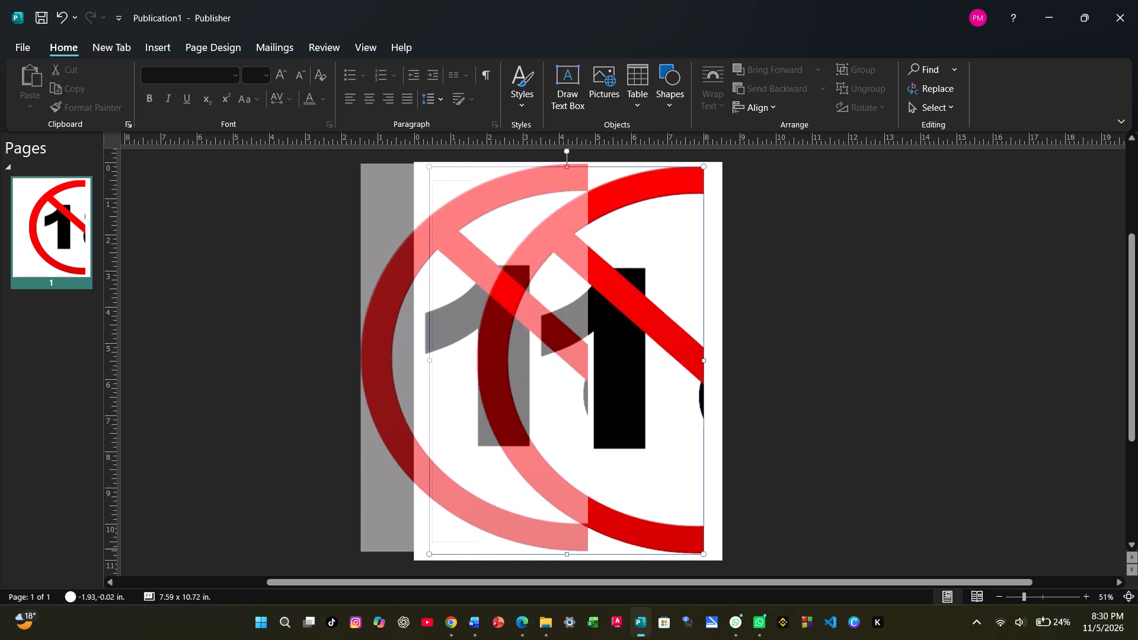
left_click_drag(390, 434, 420, 434)
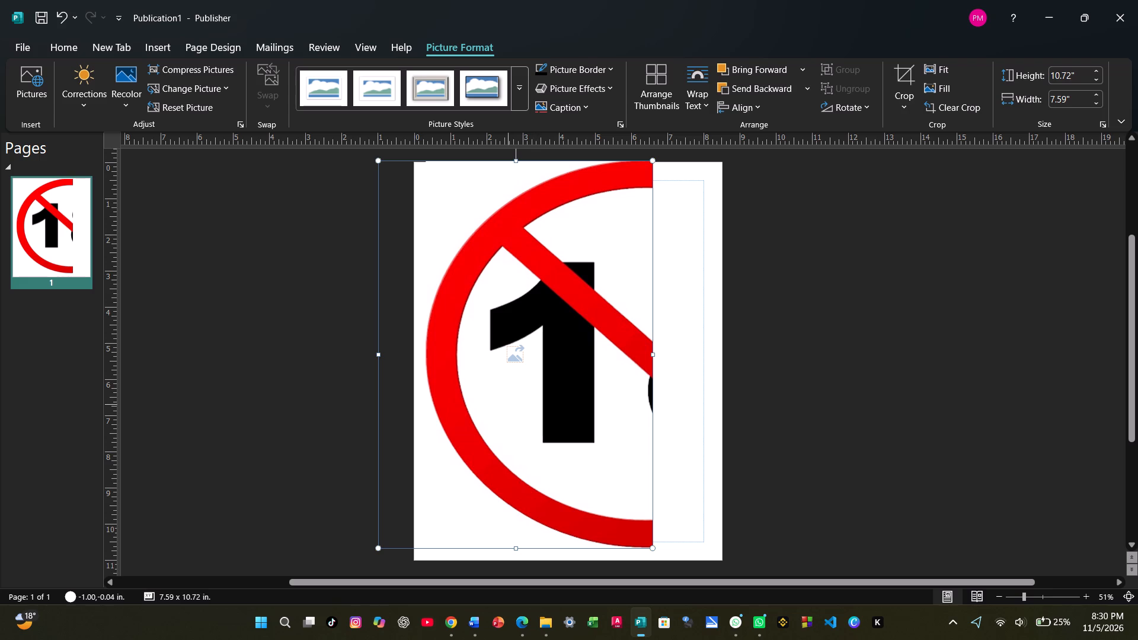
left_click_drag(515, 411, 241, 411)
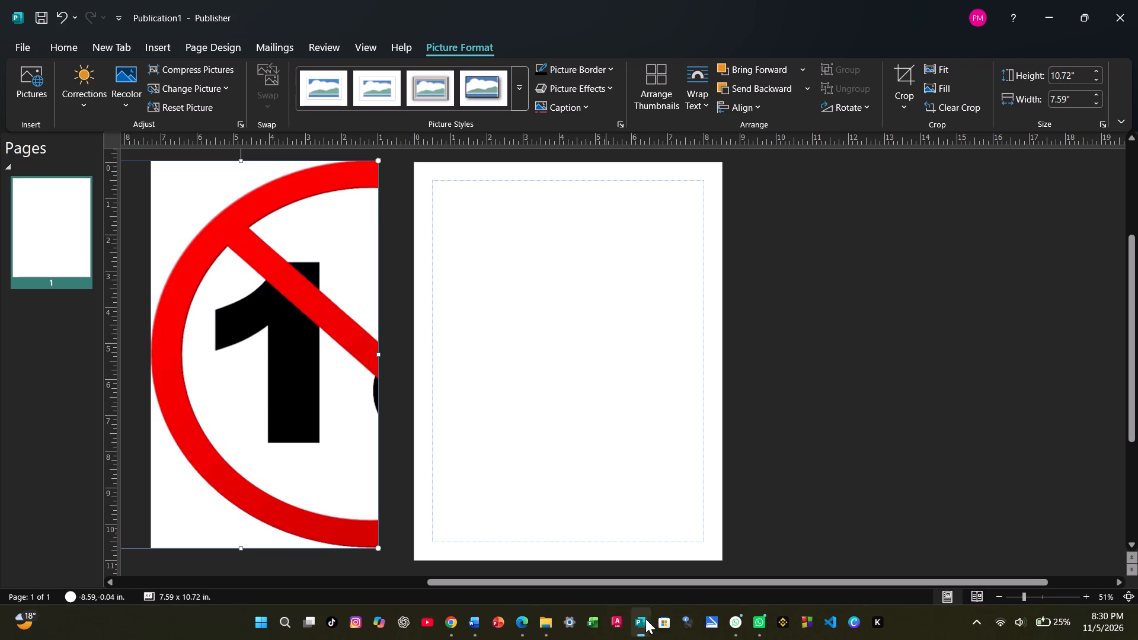
Bring the full crossed-out 18 sign image from the Downloads folder in File Explorer onto the middle of the emptied Publisher page.
left_click(550, 620)
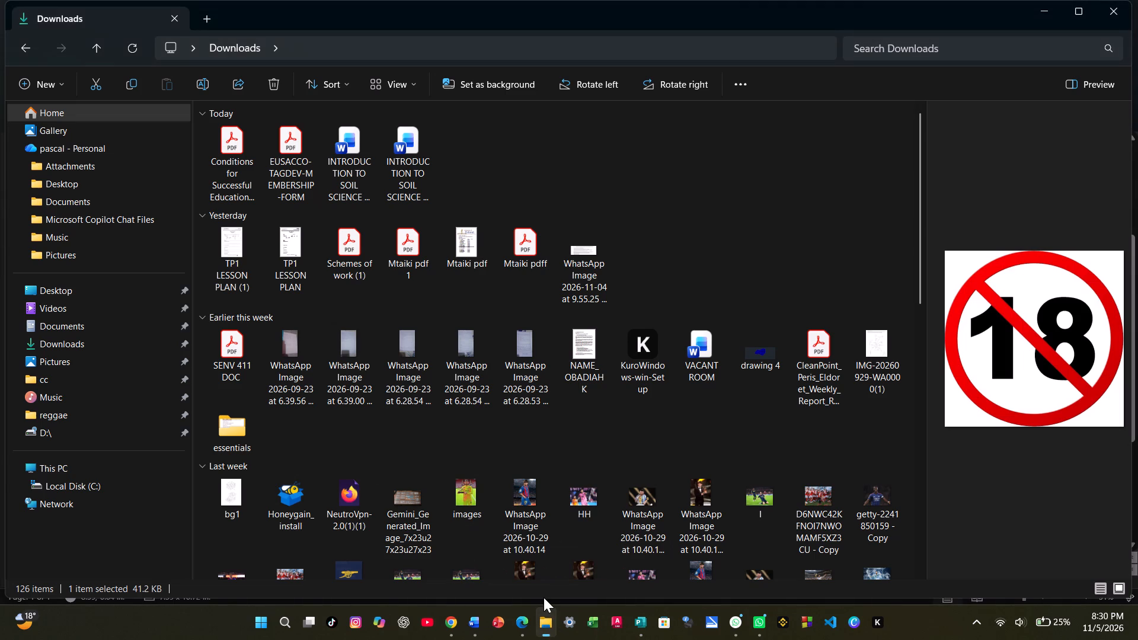
scroll(577, 472, "down", 1)
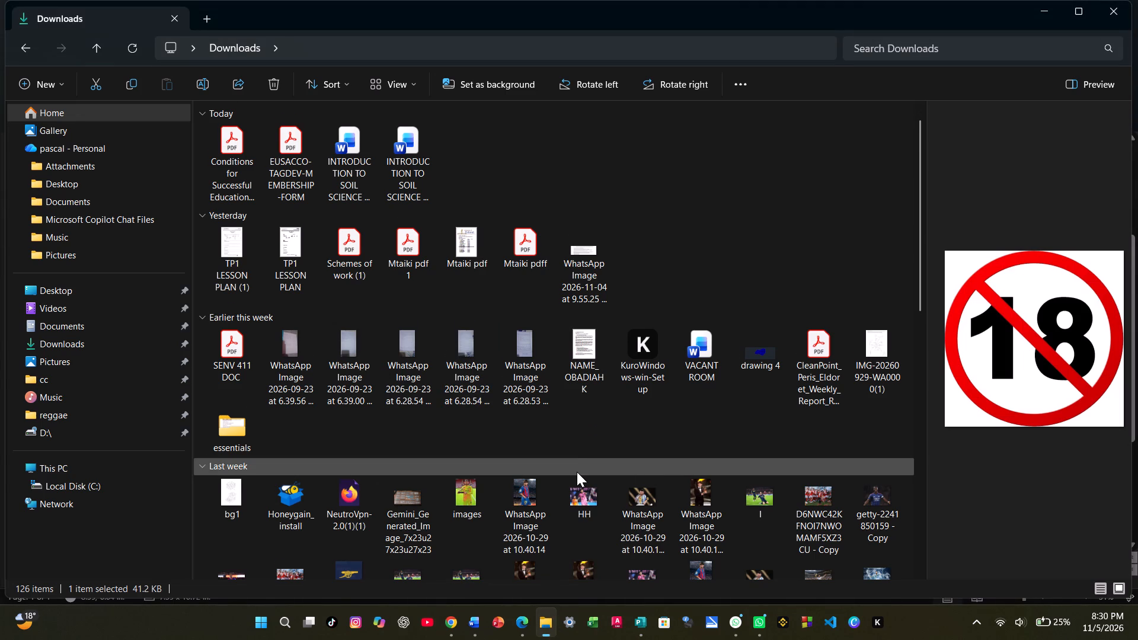
scroll(577, 472, "down", 4)
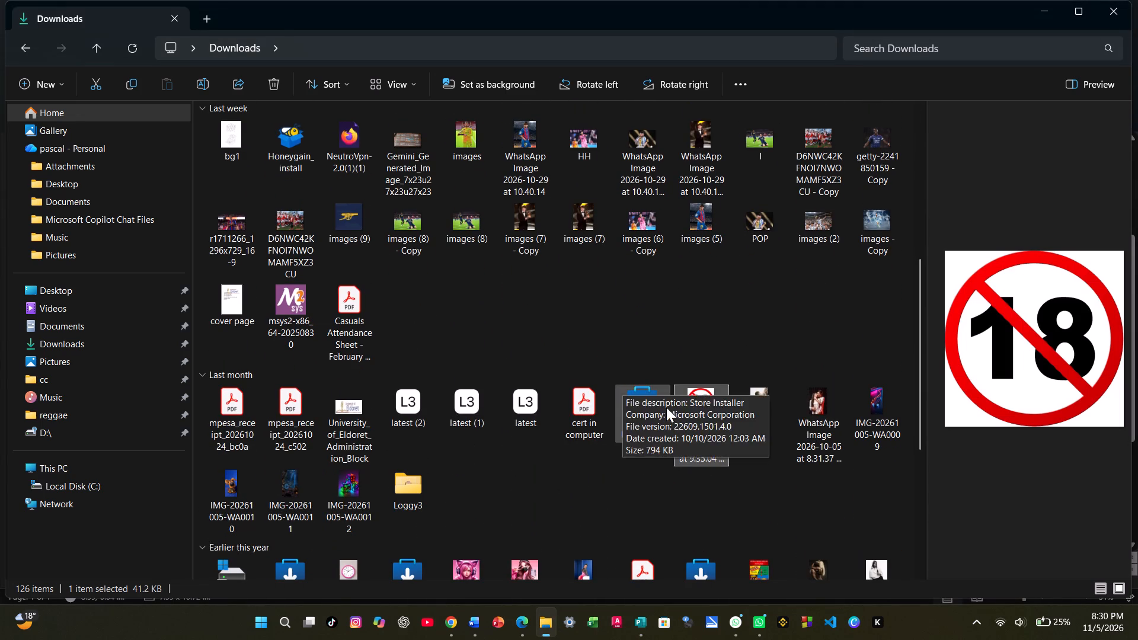
left_click_drag(711, 404, 667, 639)
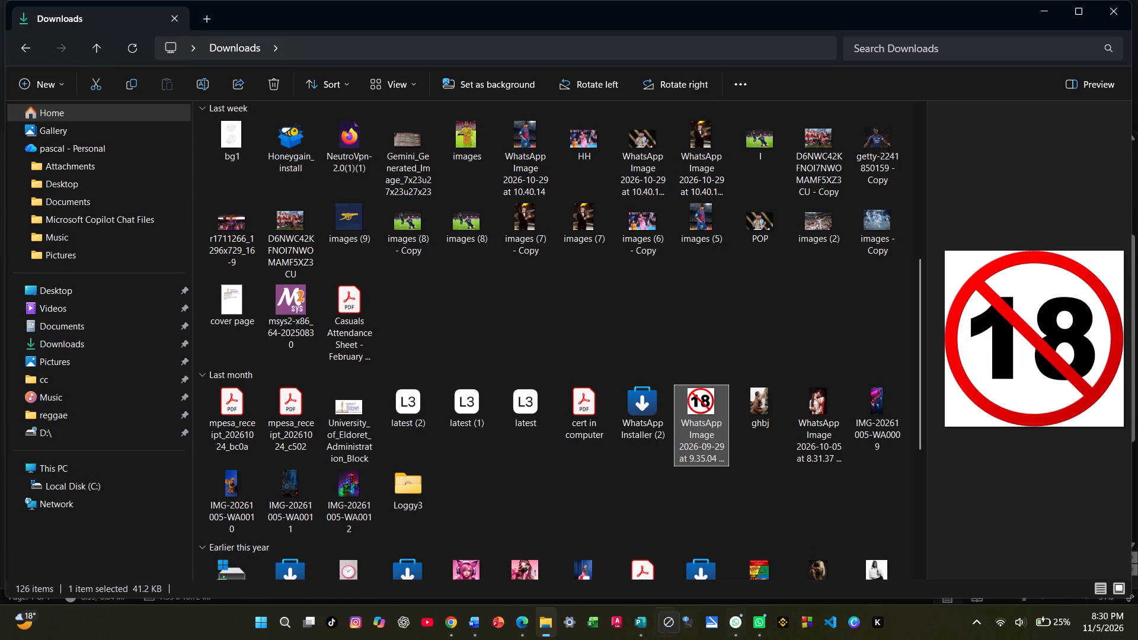
left_click_drag(667, 639, 644, 610)
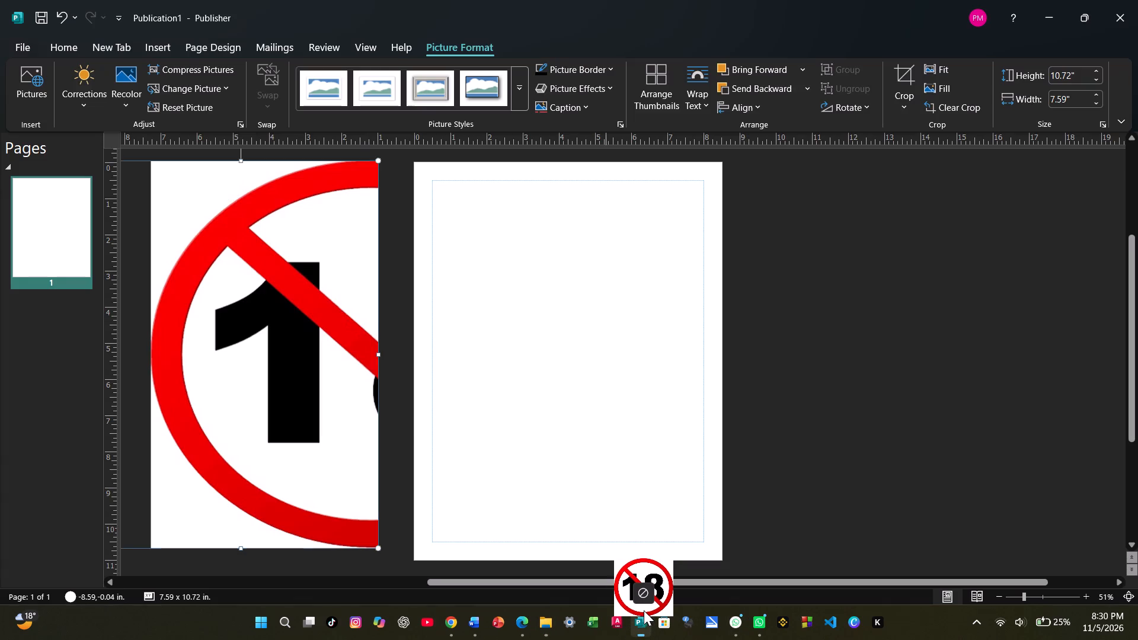
left_click_drag(644, 610, 573, 368)
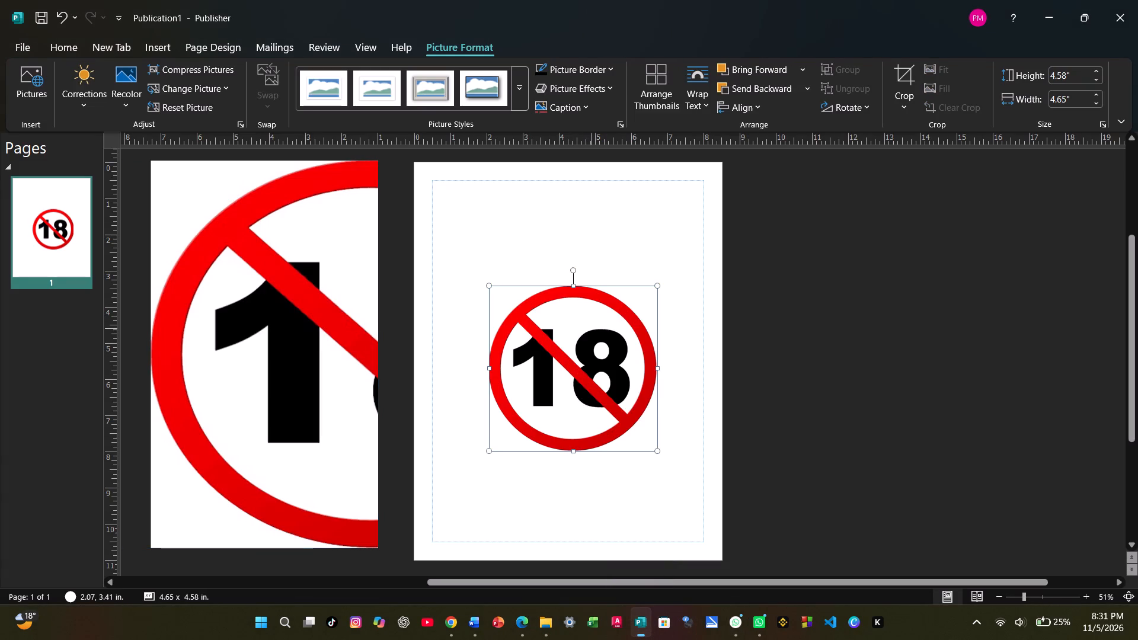
Stretch the new 18 sign picture out to all four page margins, making it about 7.50 x 9.96 in.
left_click_drag(572, 286, 573, 196)
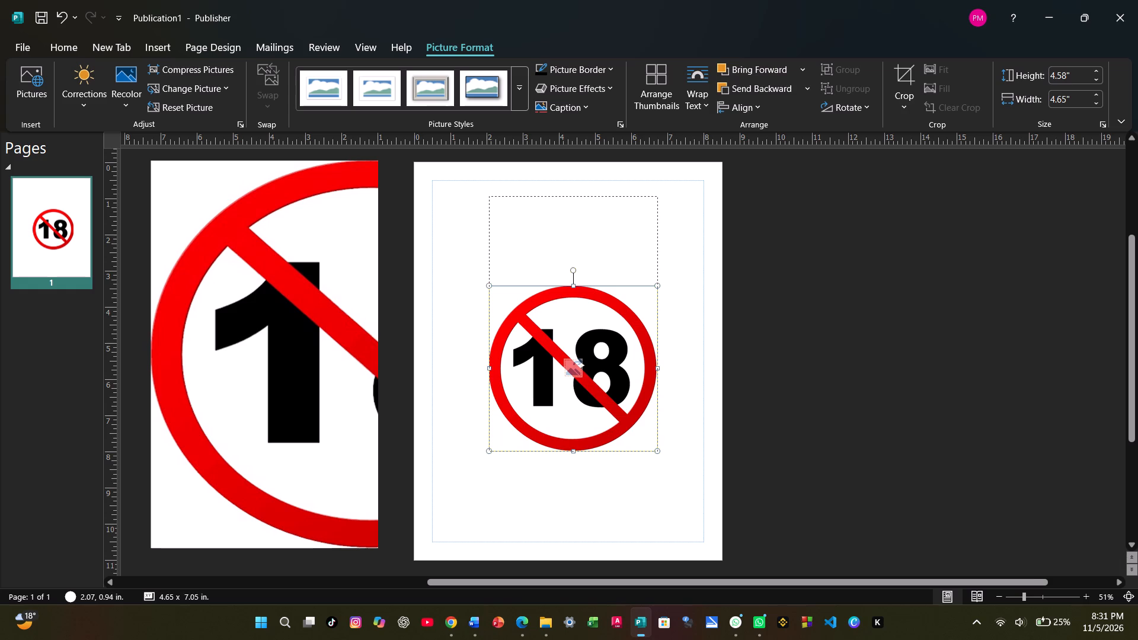
left_click_drag(573, 196, 565, 184)
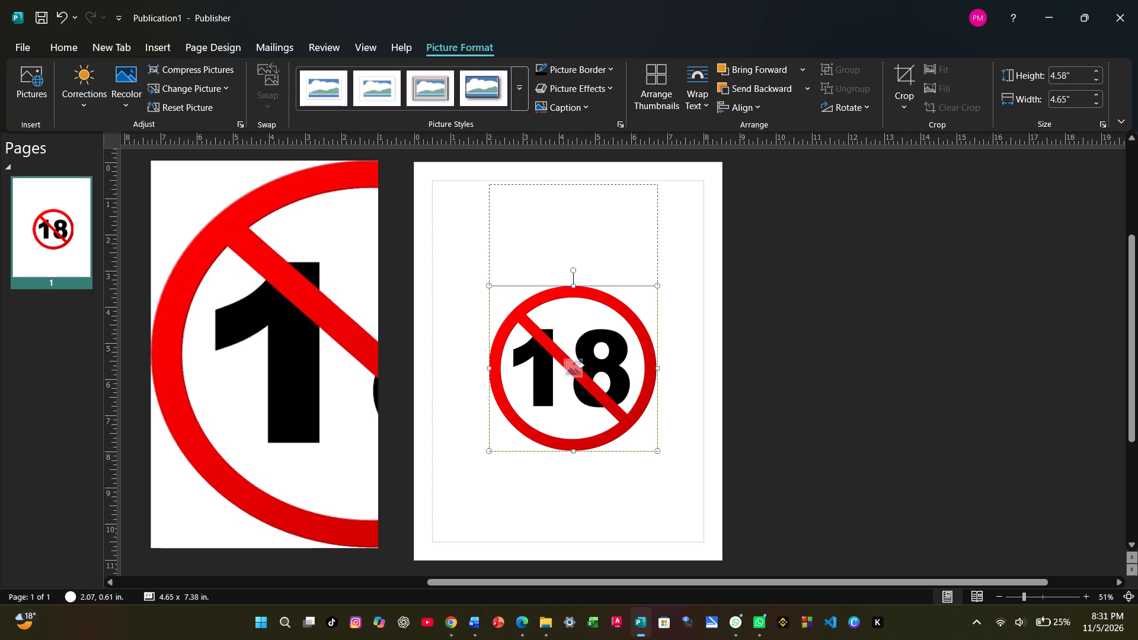
left_click_drag(565, 184, 560, 181)
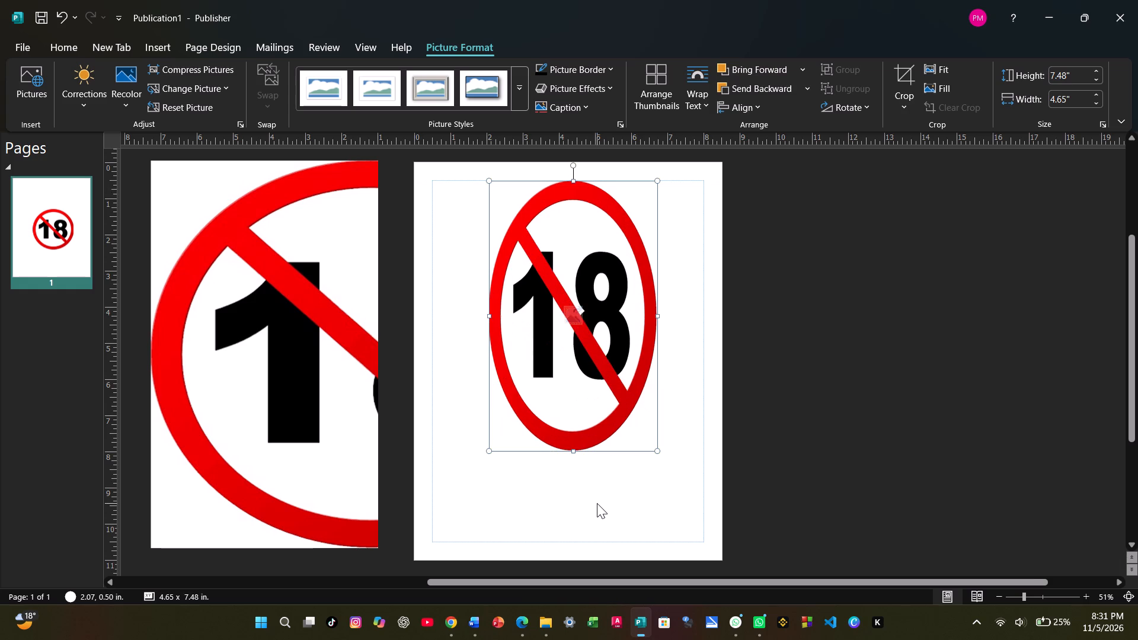
left_click_drag(658, 313, 704, 313)
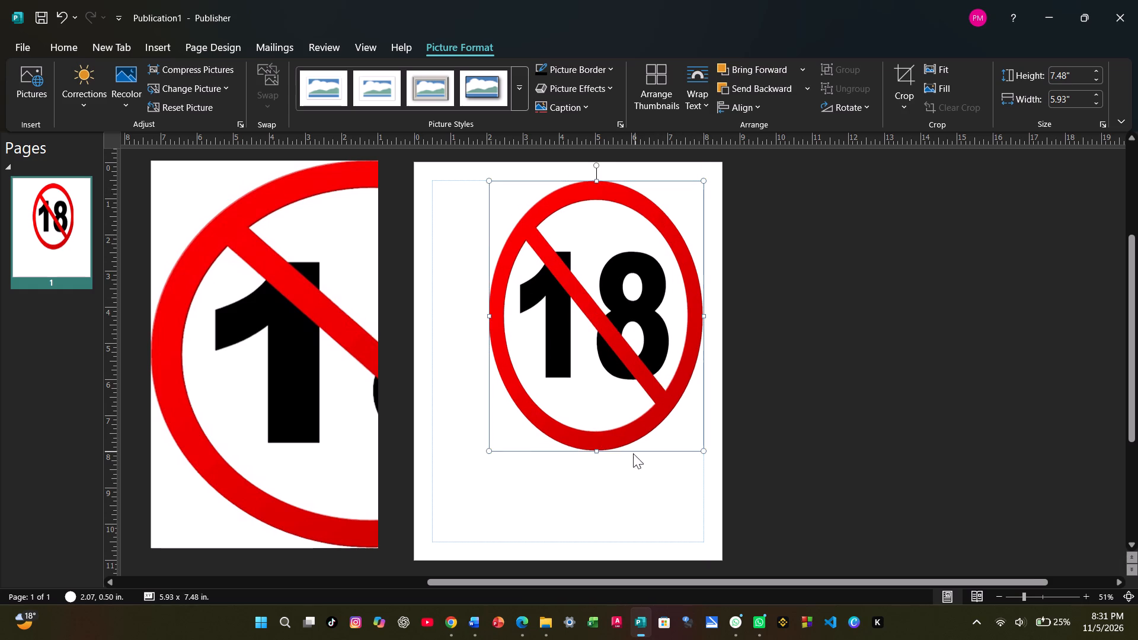
left_click_drag(597, 448, 599, 534)
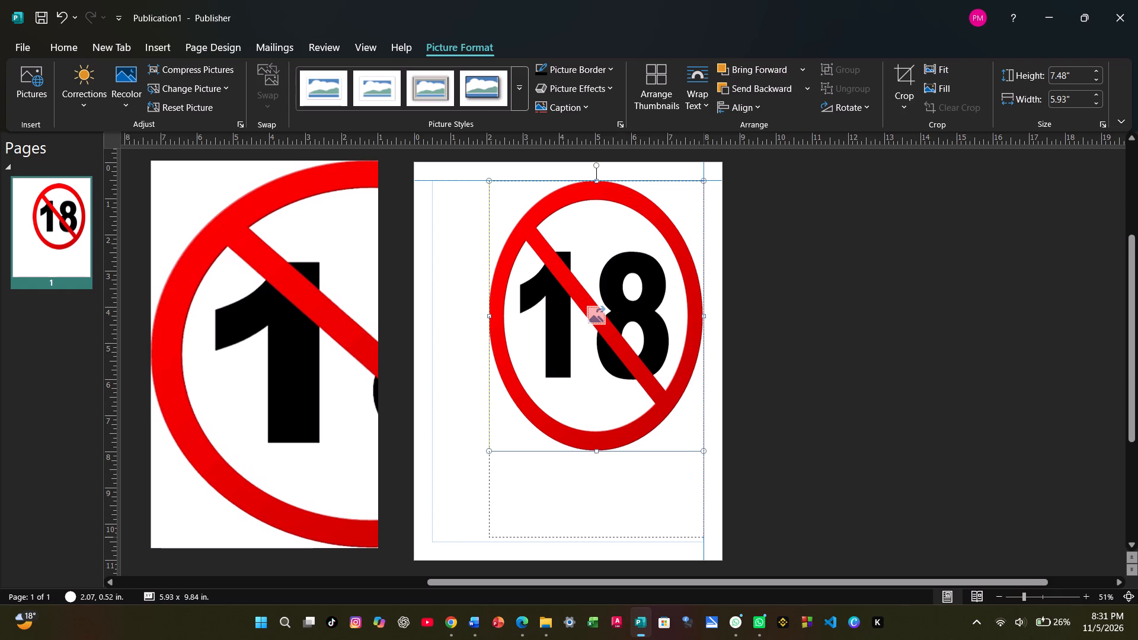
left_click_drag(599, 534, 602, 537)
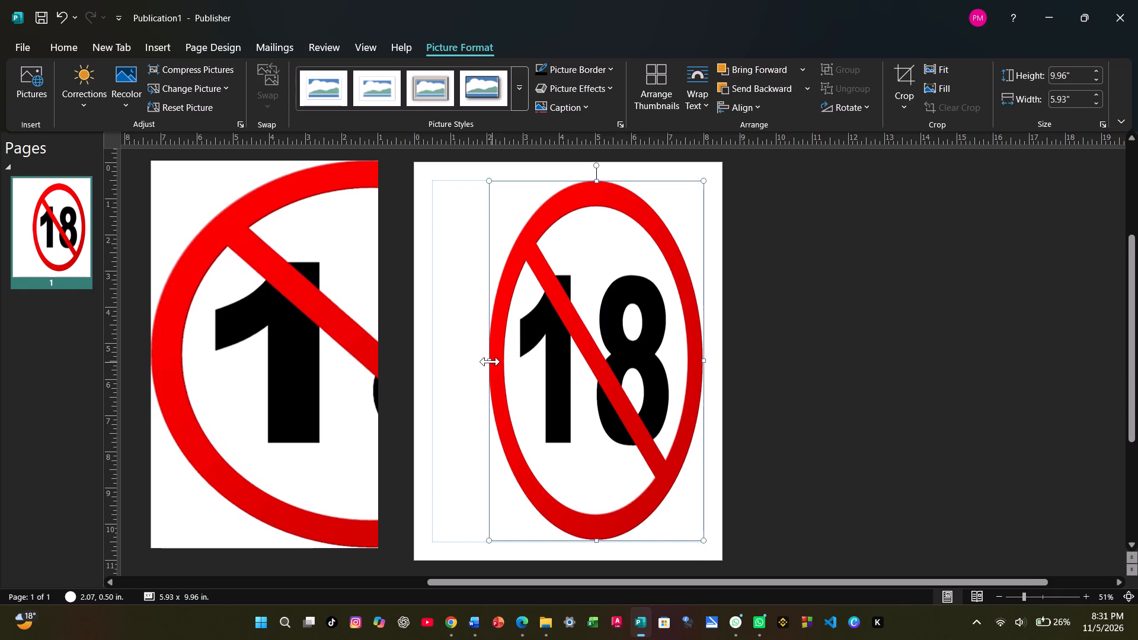
left_click_drag(490, 361, 439, 358)
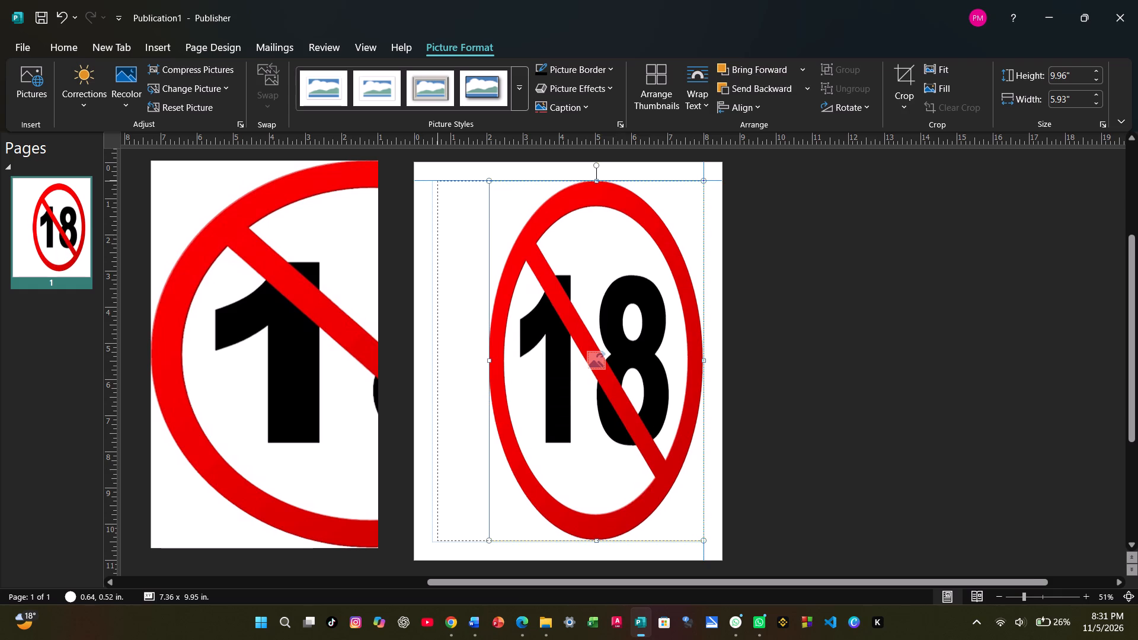
left_click_drag(439, 358, 433, 357)
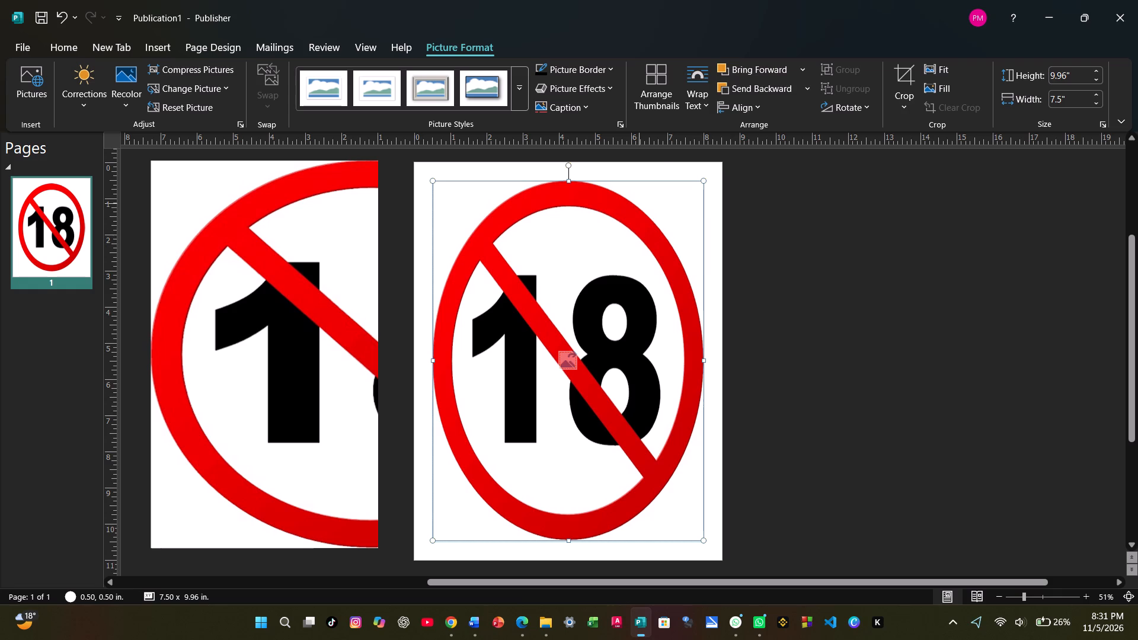
Crop away the half of the new sign containing the 1, keeping the half with the 8 about 3.63 in wide.
left_click(899, 74)
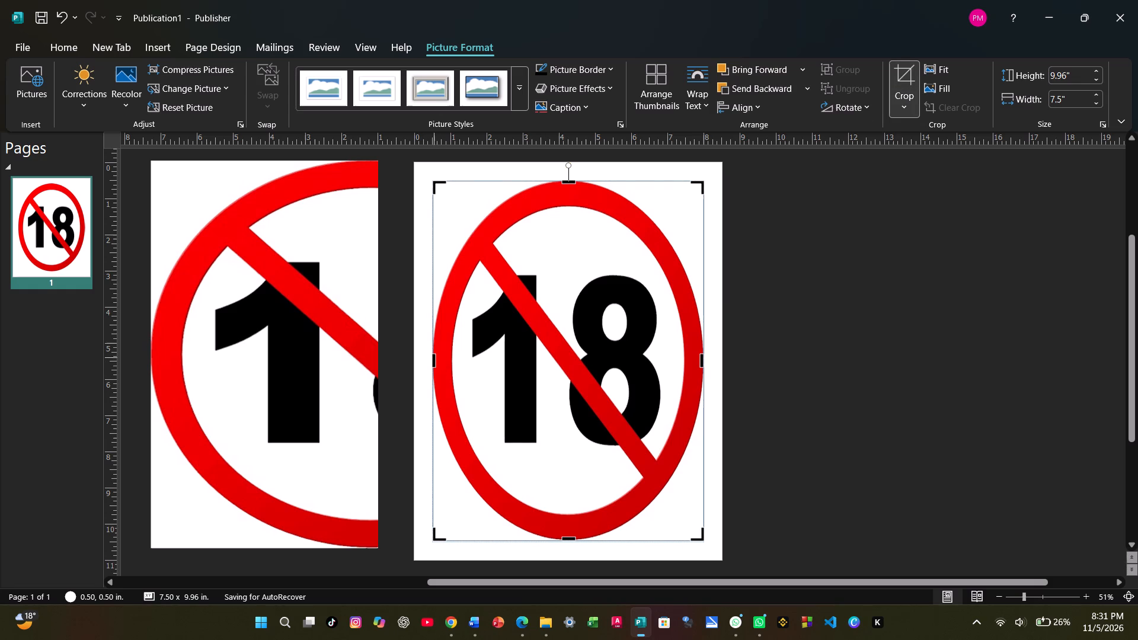
left_click_drag(434, 357, 567, 364)
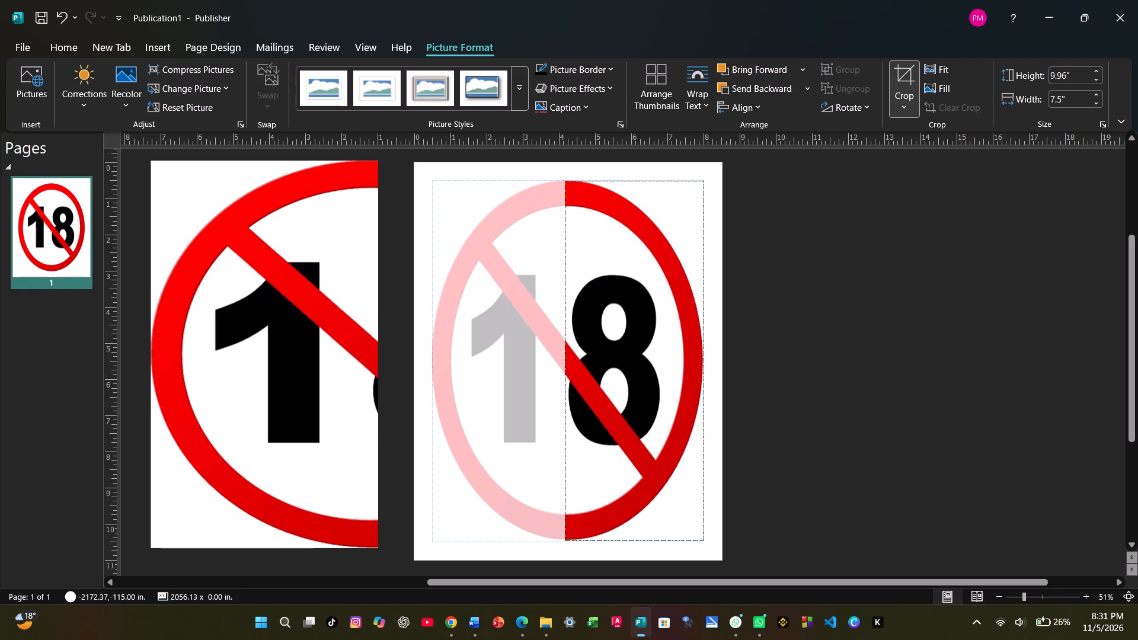
left_click_drag(567, 364, 574, 366)
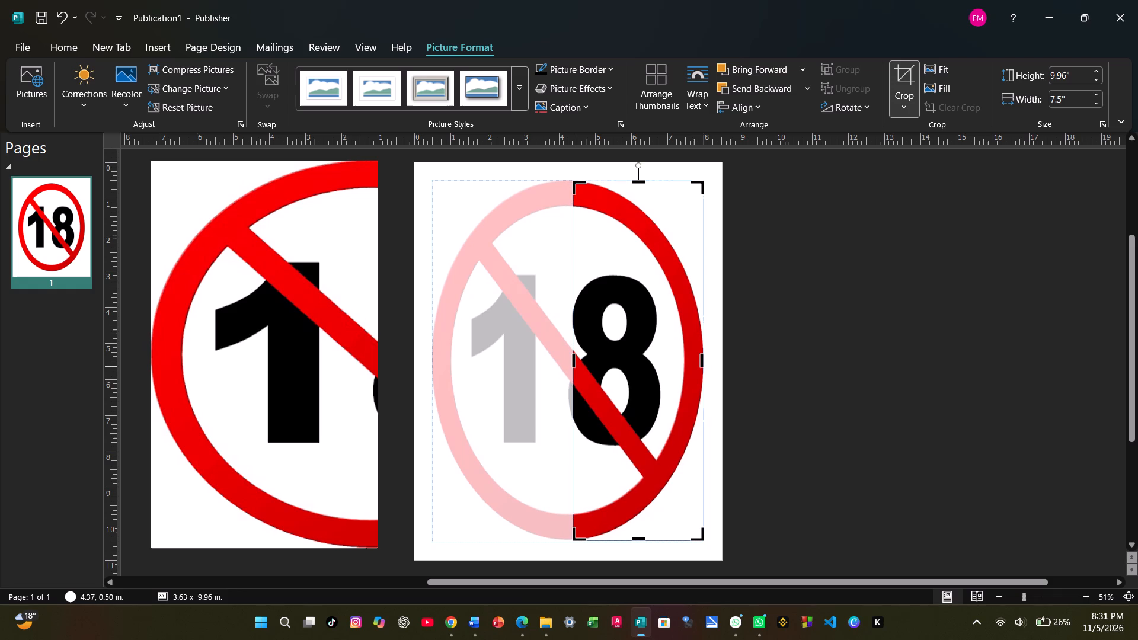
left_click(807, 441)
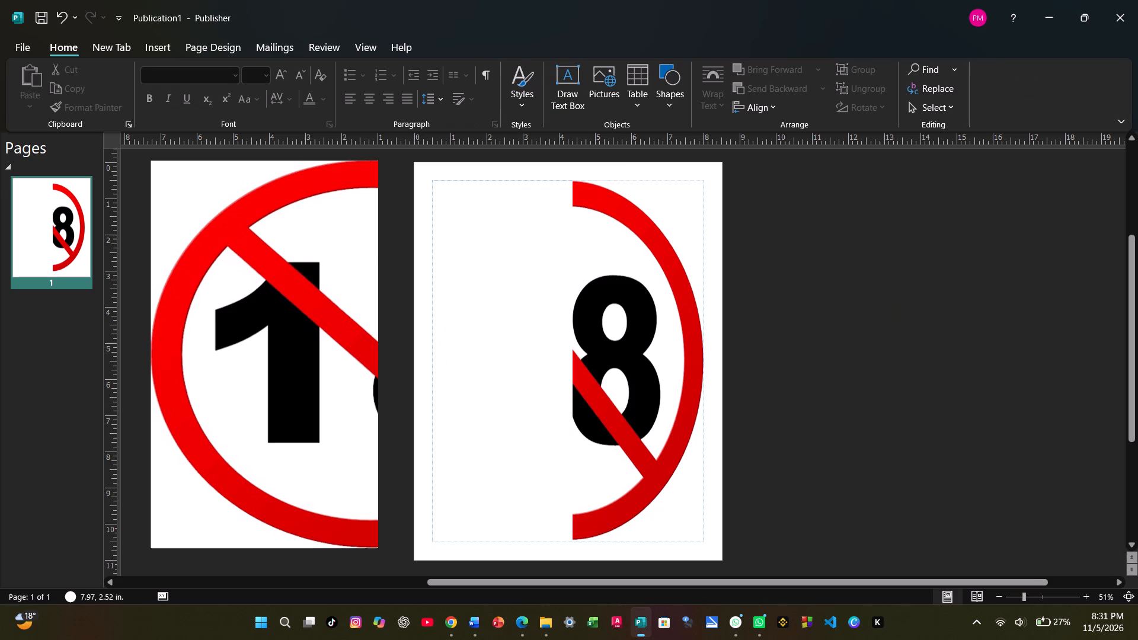
Widen the cropped half with the 8 out to the page's left margin, making it about 7.5 in wide.
left_click(598, 254)
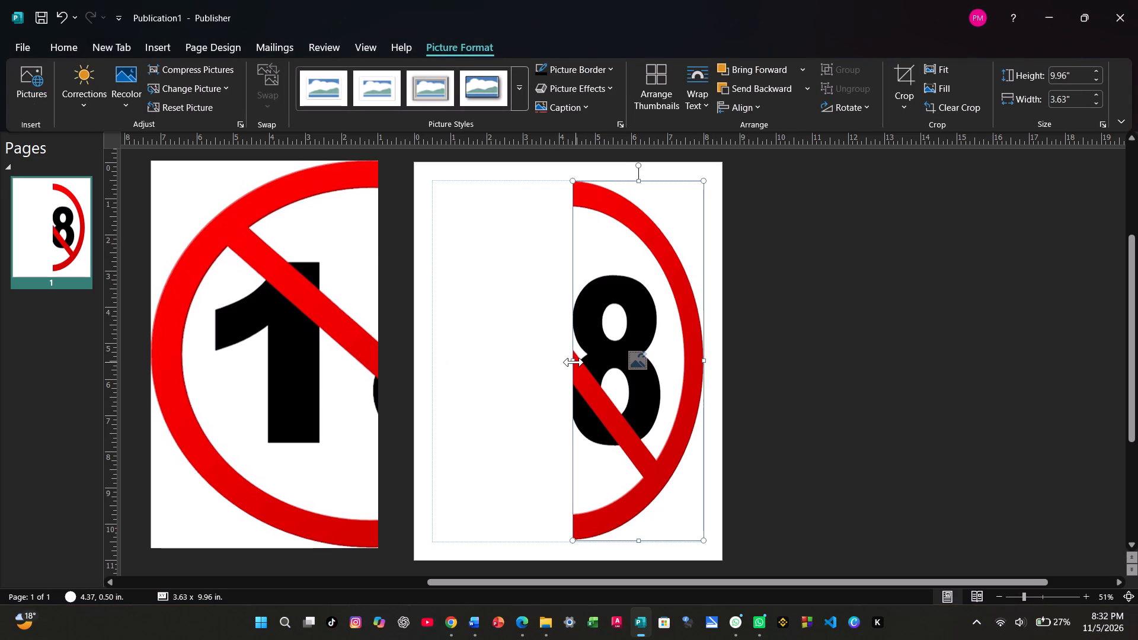
left_click_drag(574, 362, 434, 370)
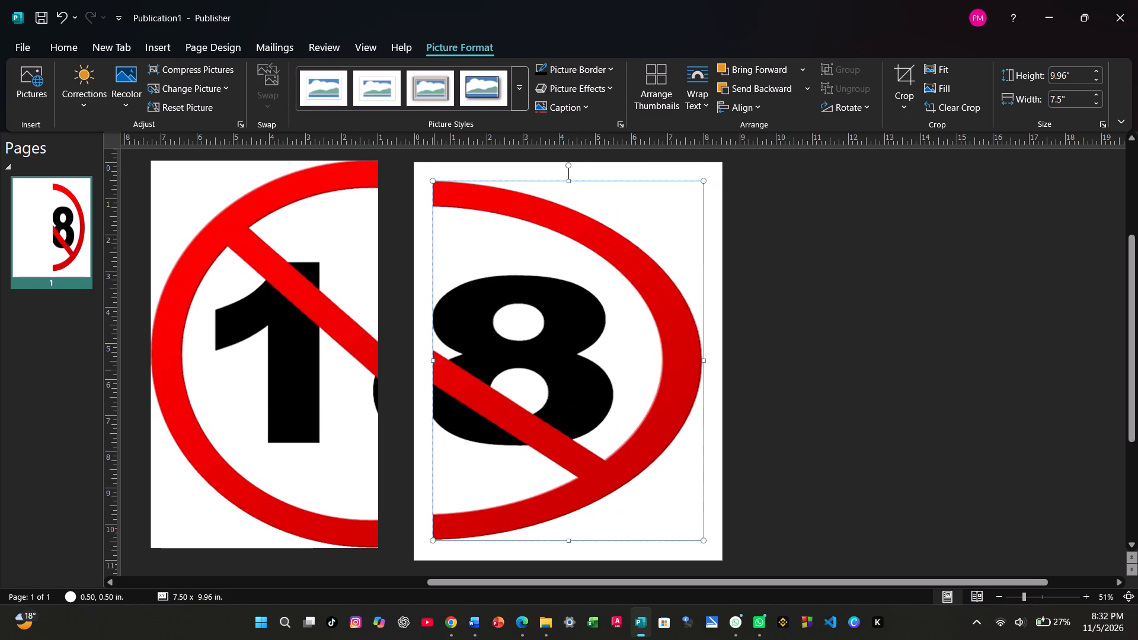
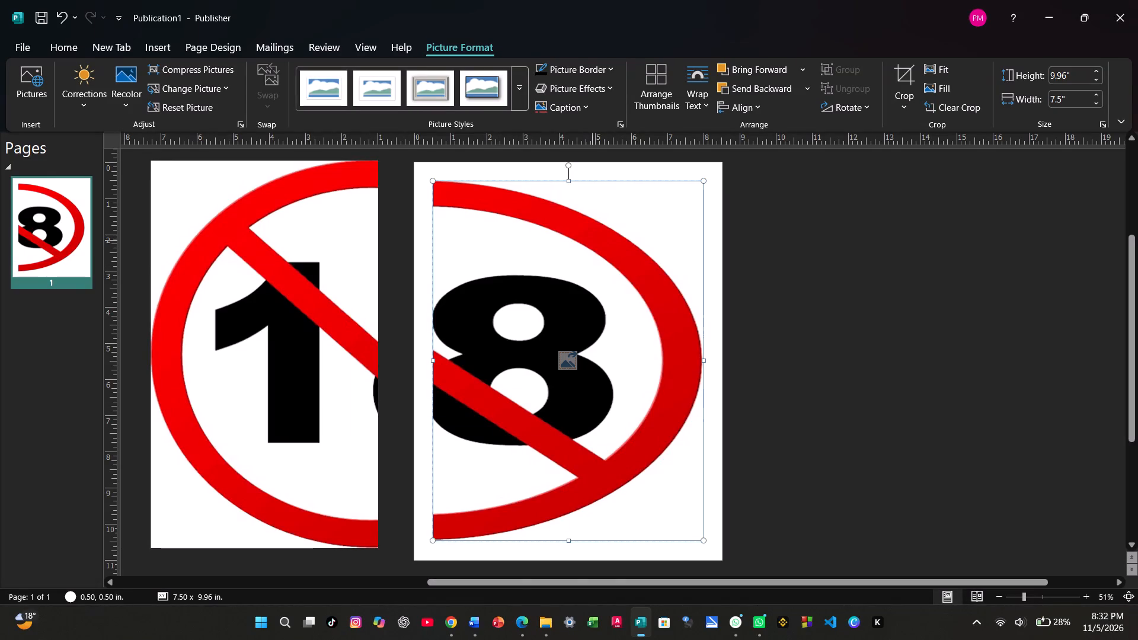
Stretch the half with the 8 up to the page's top edge and narrow it, making it about 6.86 x 10.48 in.
left_click(568, 266)
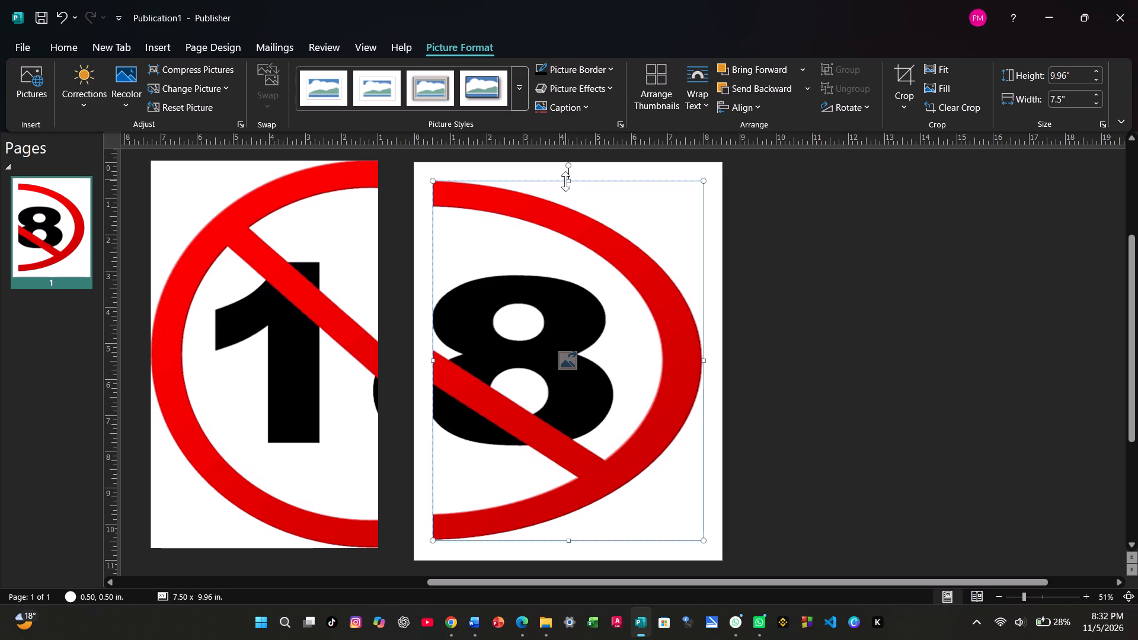
left_click_drag(570, 182, 561, 163)
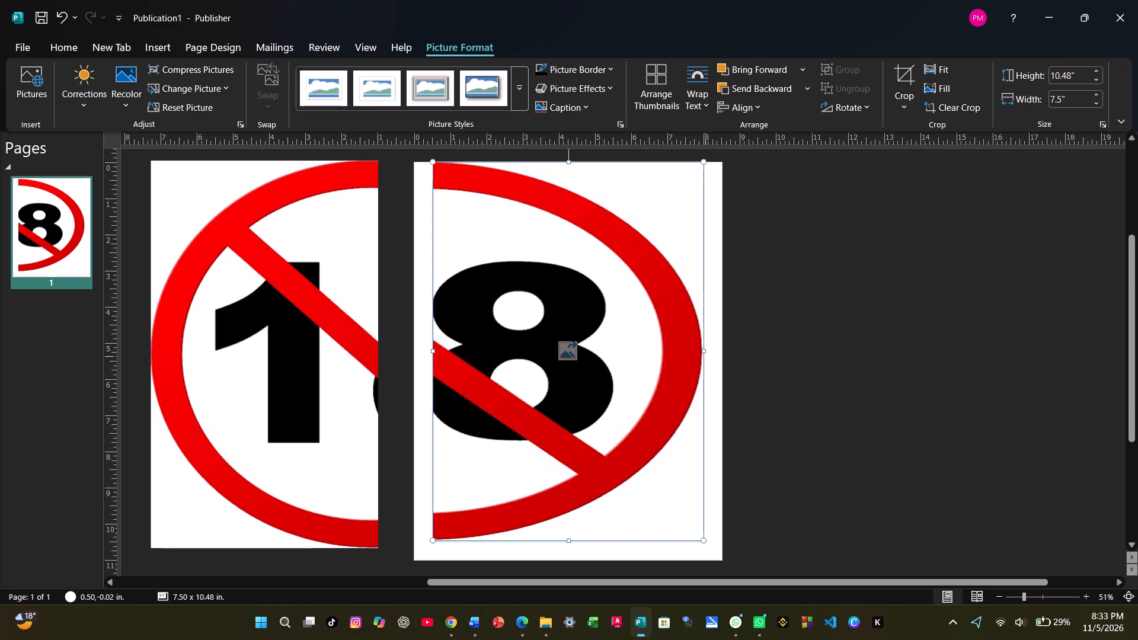
left_click_drag(702, 350, 679, 363)
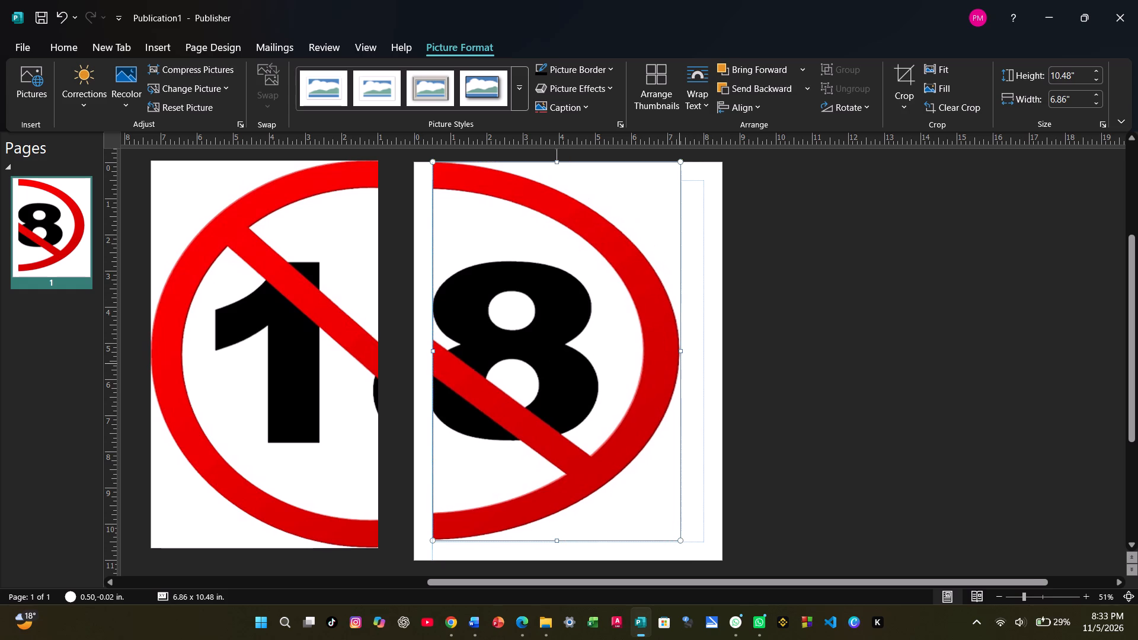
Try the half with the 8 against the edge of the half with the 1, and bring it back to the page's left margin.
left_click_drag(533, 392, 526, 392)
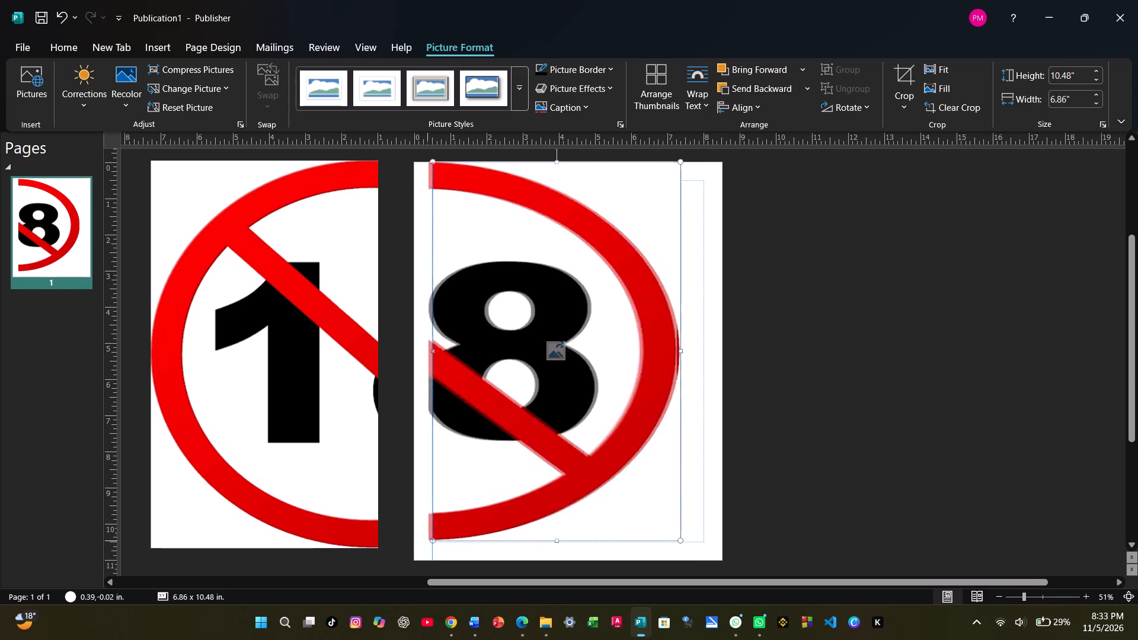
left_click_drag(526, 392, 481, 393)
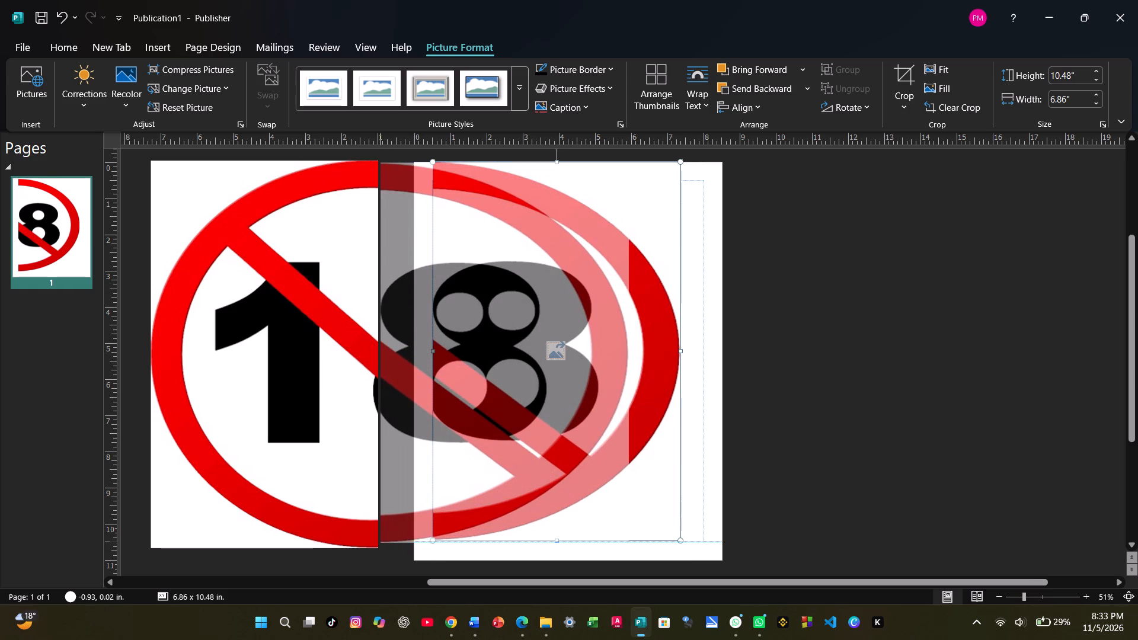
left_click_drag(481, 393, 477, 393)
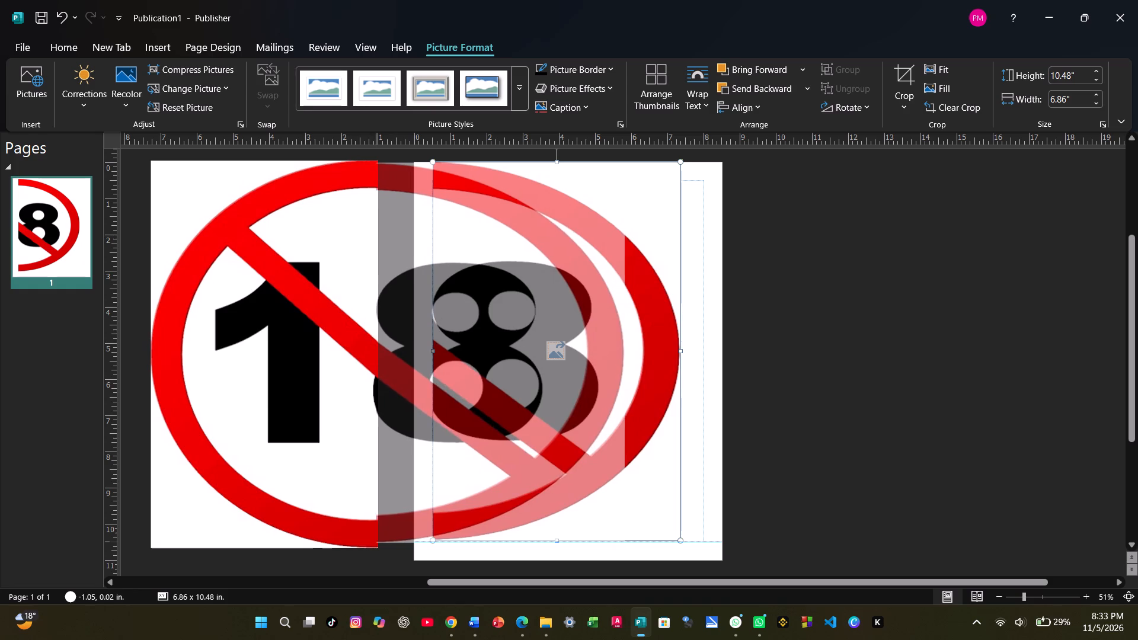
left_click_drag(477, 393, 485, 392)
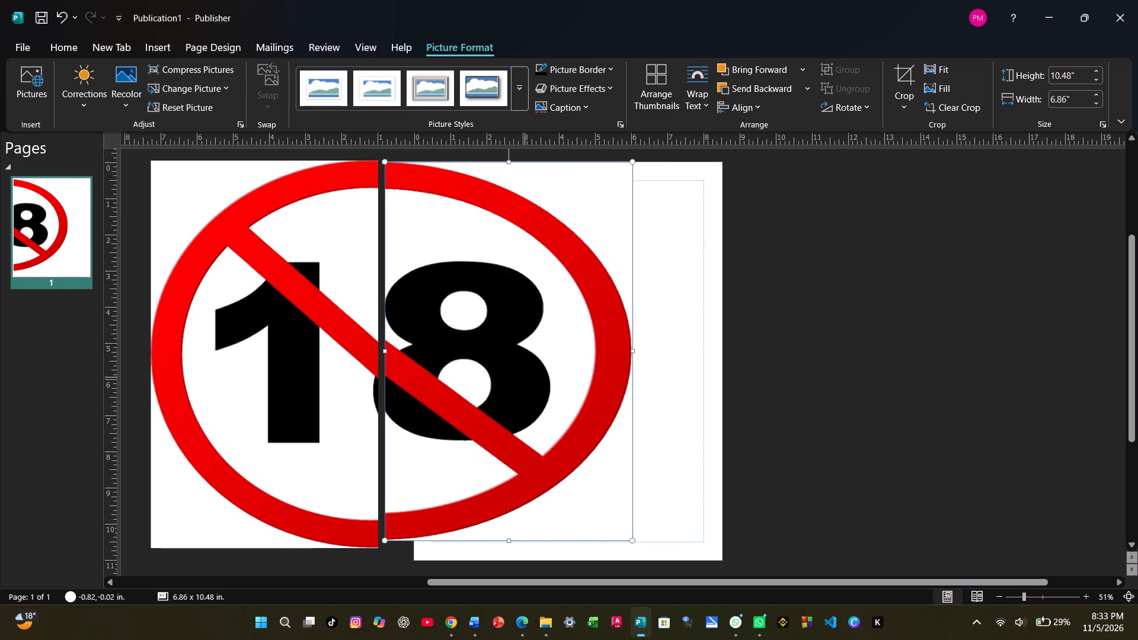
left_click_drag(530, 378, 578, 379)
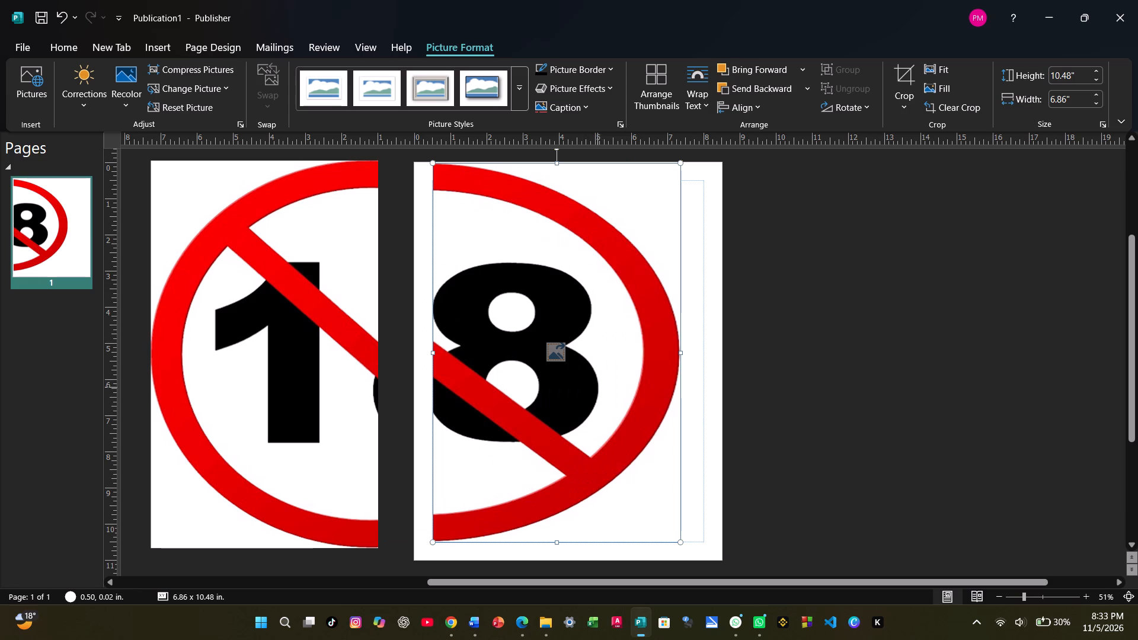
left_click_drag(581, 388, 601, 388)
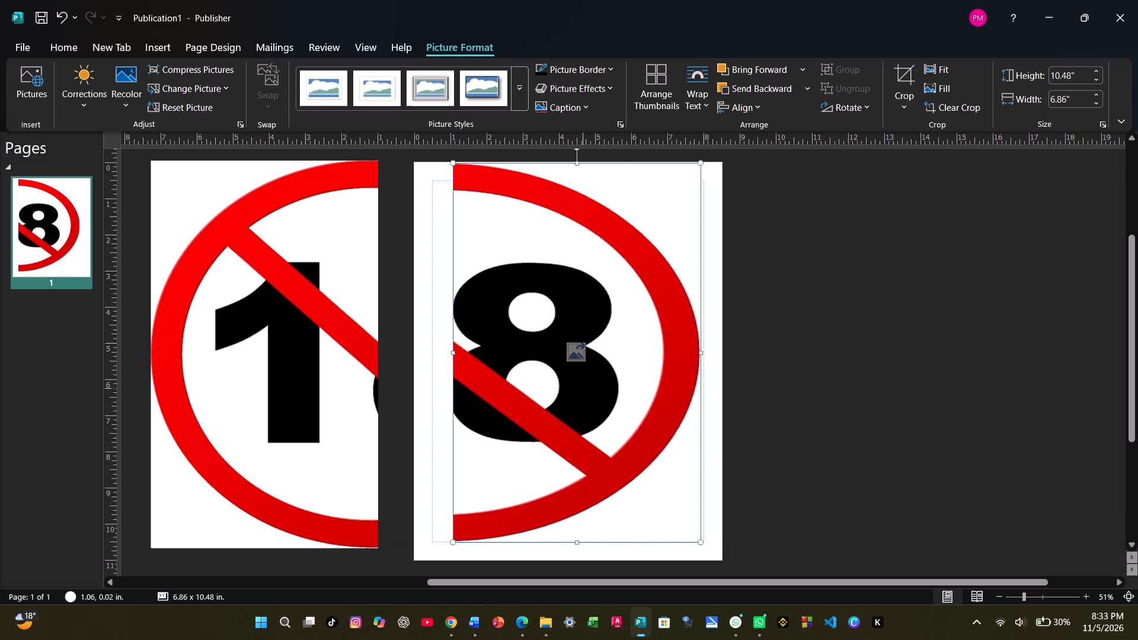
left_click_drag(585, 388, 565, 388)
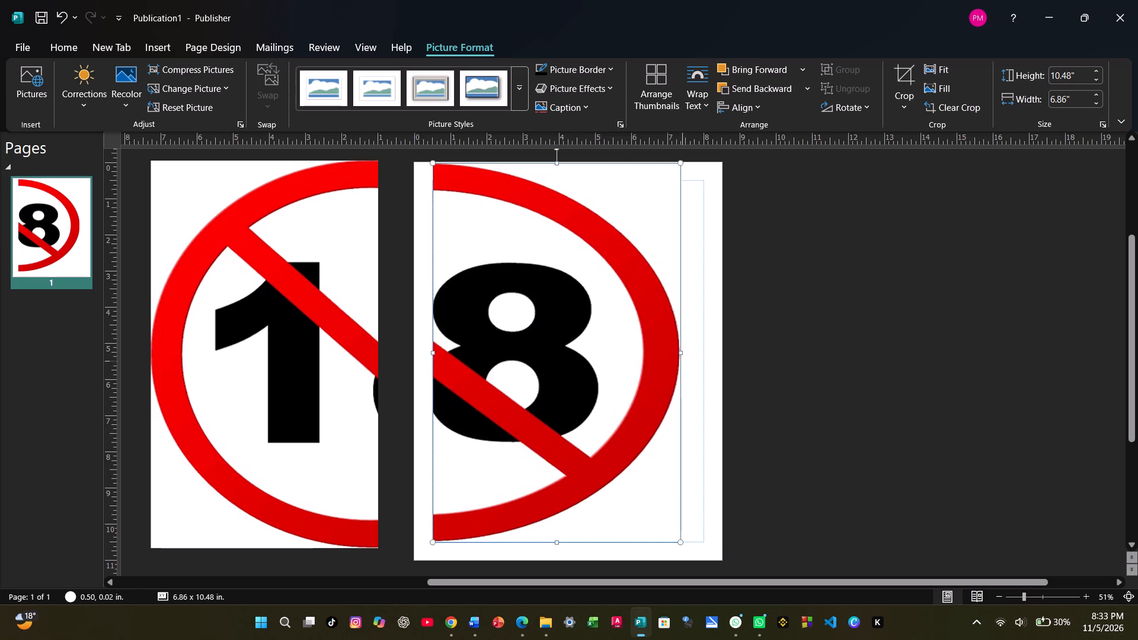
Narrow the half with the 8 to about 5.78 in and extend its lower edge to make it about 10.68 in tall.
left_click_drag(679, 354, 640, 369)
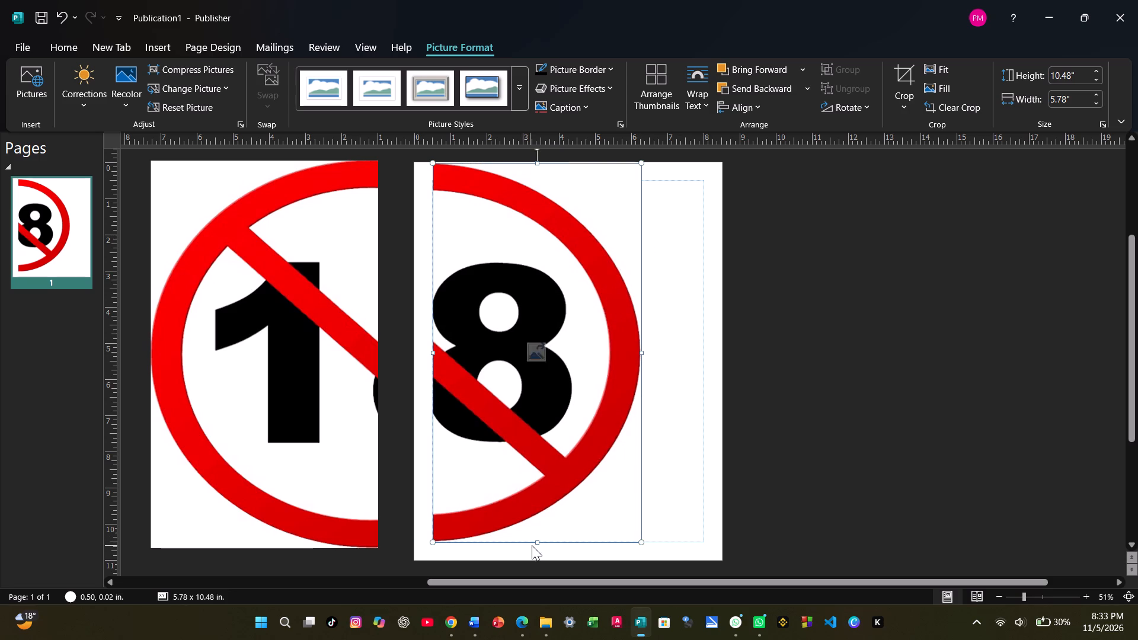
left_click_drag(537, 540, 538, 547)
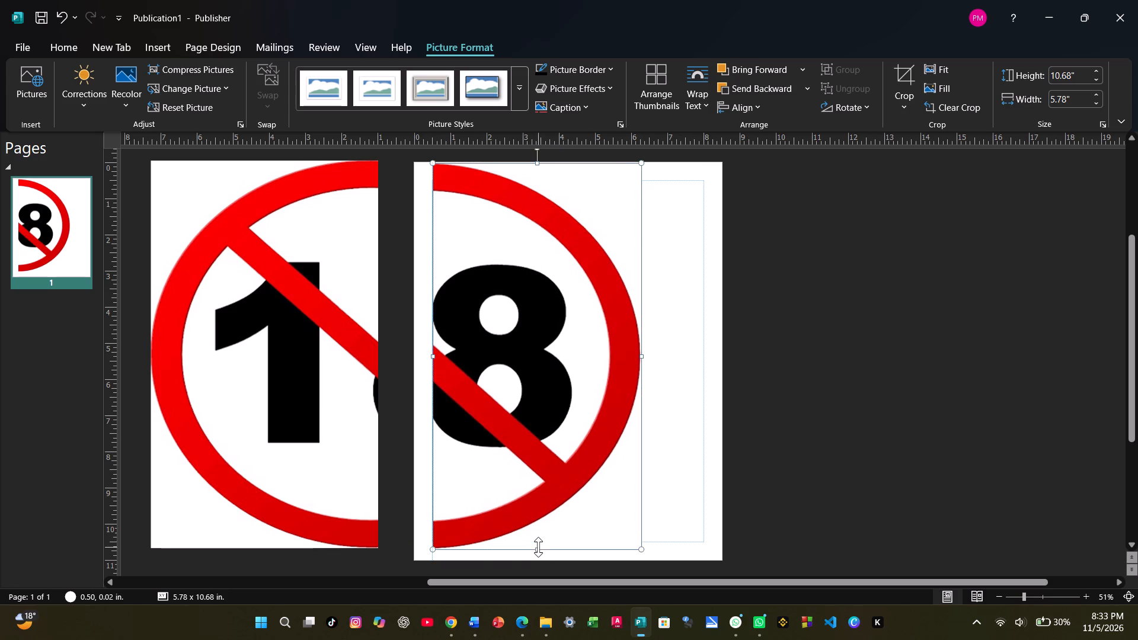
Move the half with the 1 close beside the page, tops level with the 8 half, and lengthen it to about 10.94 in.
left_click_drag(352, 472, 375, 481)
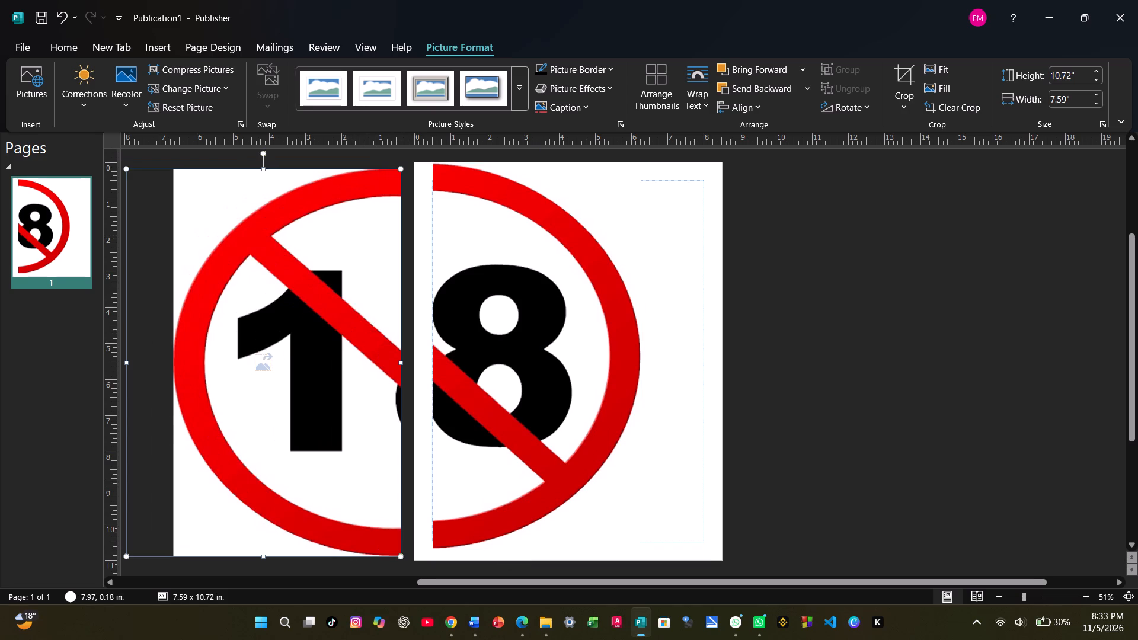
left_click_drag(365, 472, 365, 466)
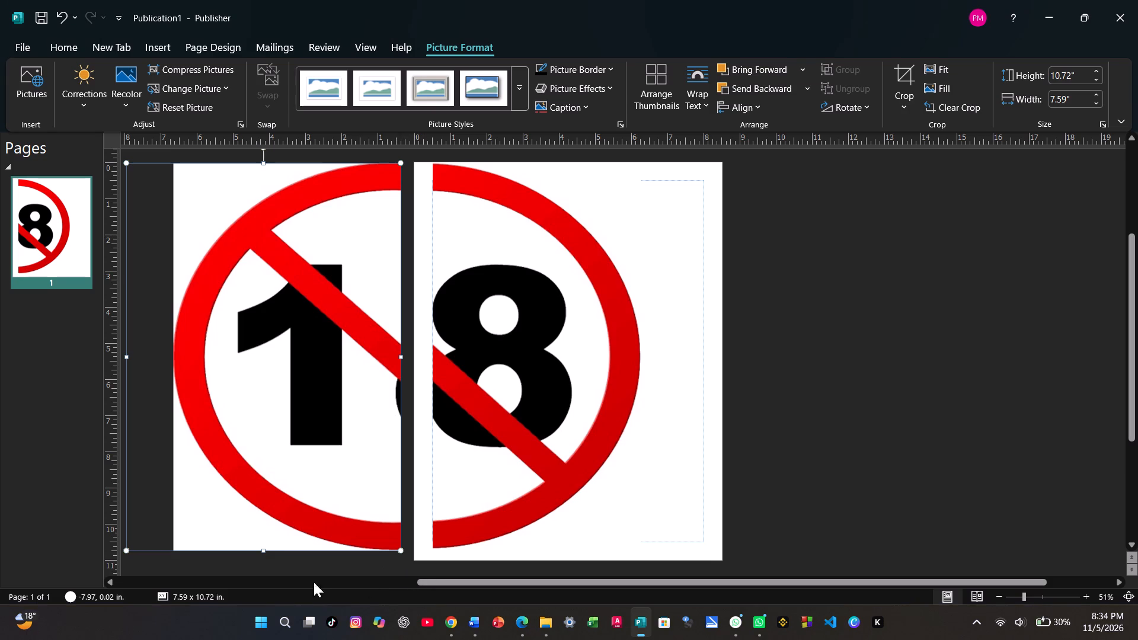
left_click_drag(264, 549, 264, 556)
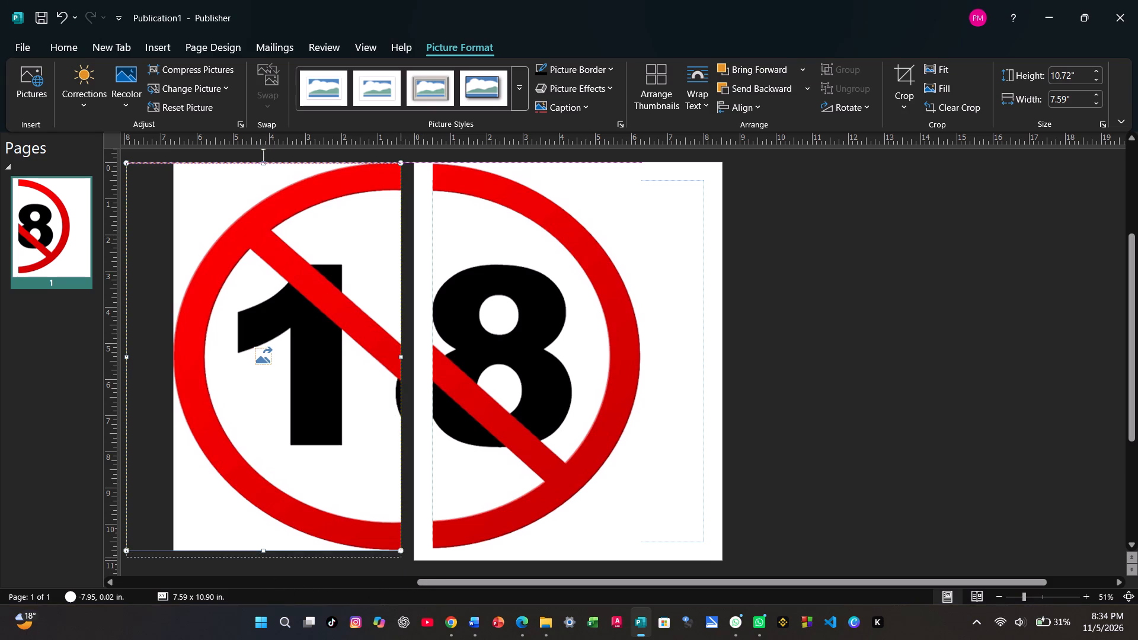
left_click_drag(264, 556, 264, 559)
left_click_drag(264, 559, 264, 557)
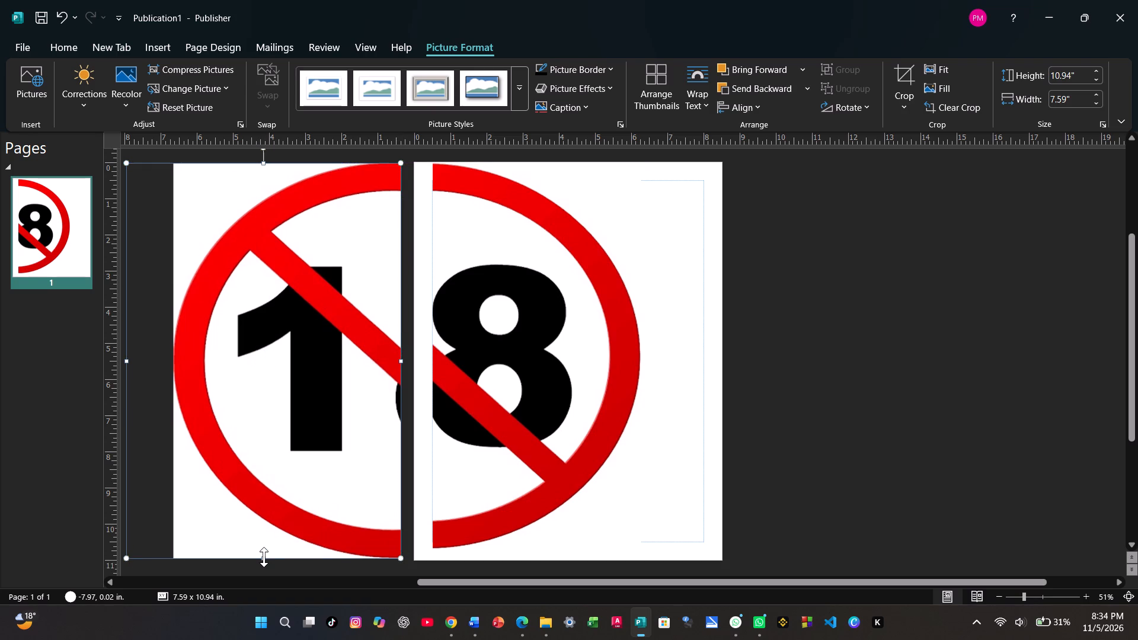
Move the half with the 1 against the inner edge of the half with the 8, keeping their tops level.
left_click(495, 500)
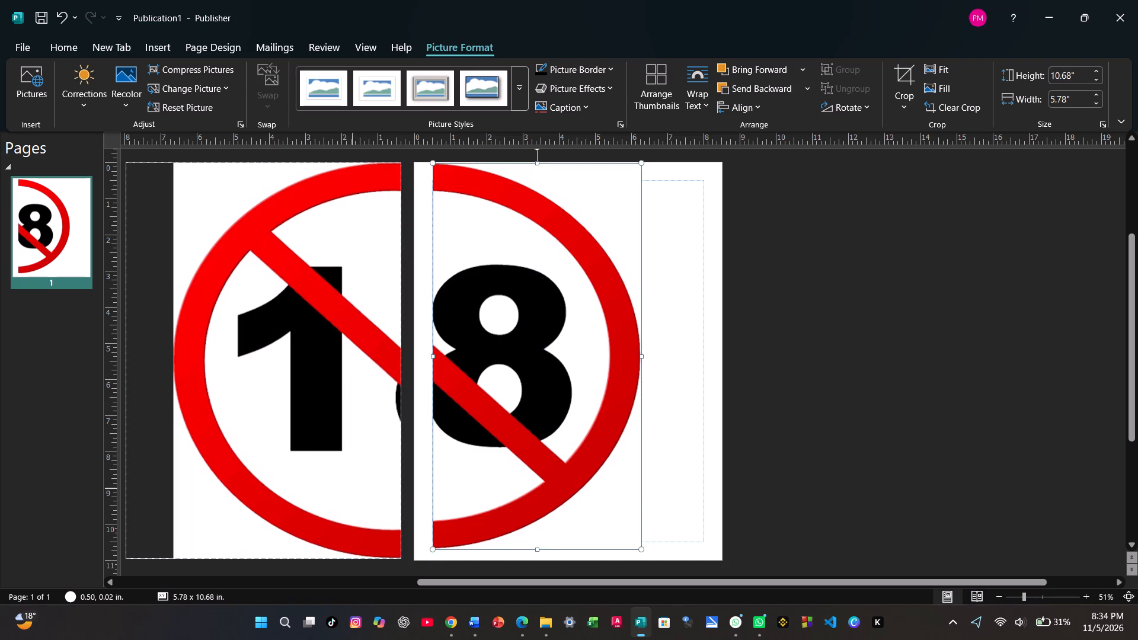
left_click_drag(351, 488, 377, 492)
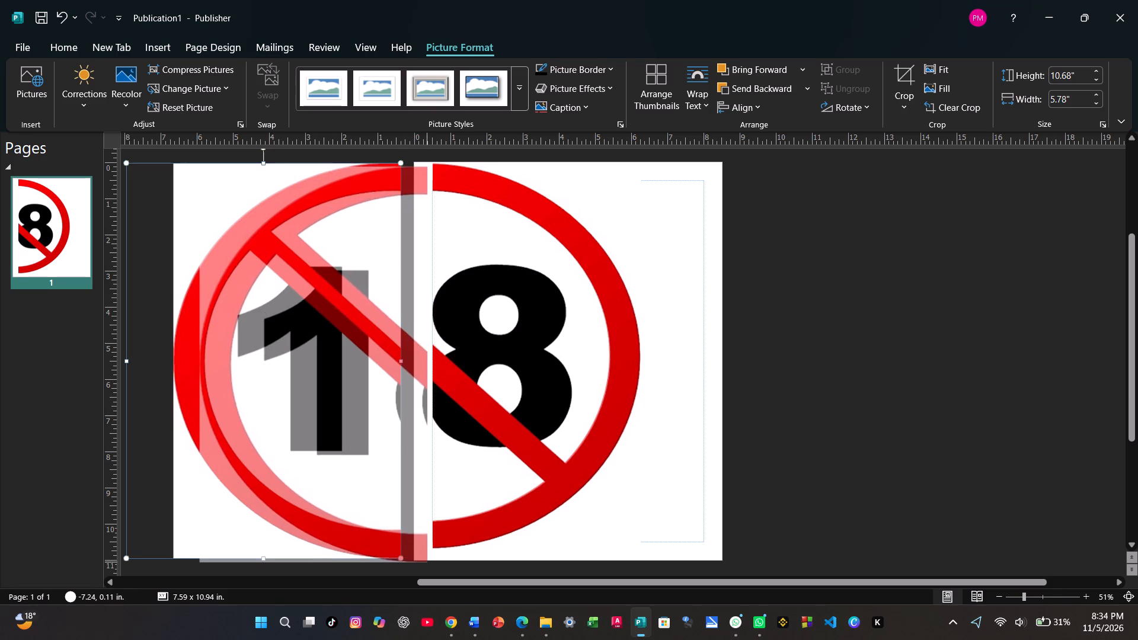
left_click_drag(377, 492, 382, 488)
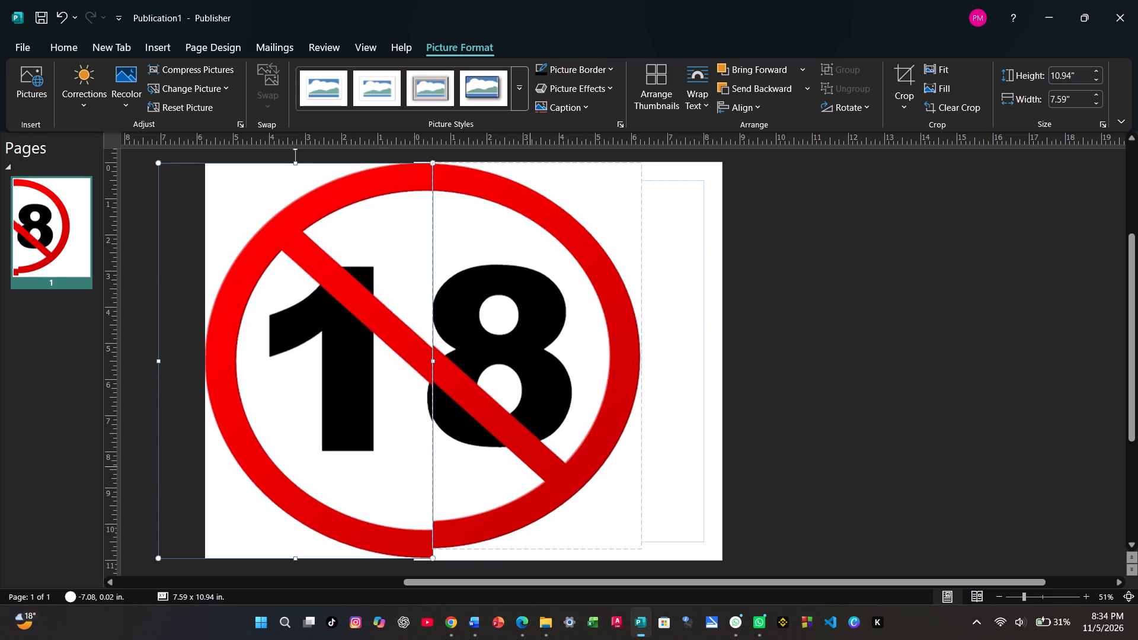
Extend the lower edge of the half with the 8 to match the other half, making it about 10.94 in tall.
left_click(584, 412)
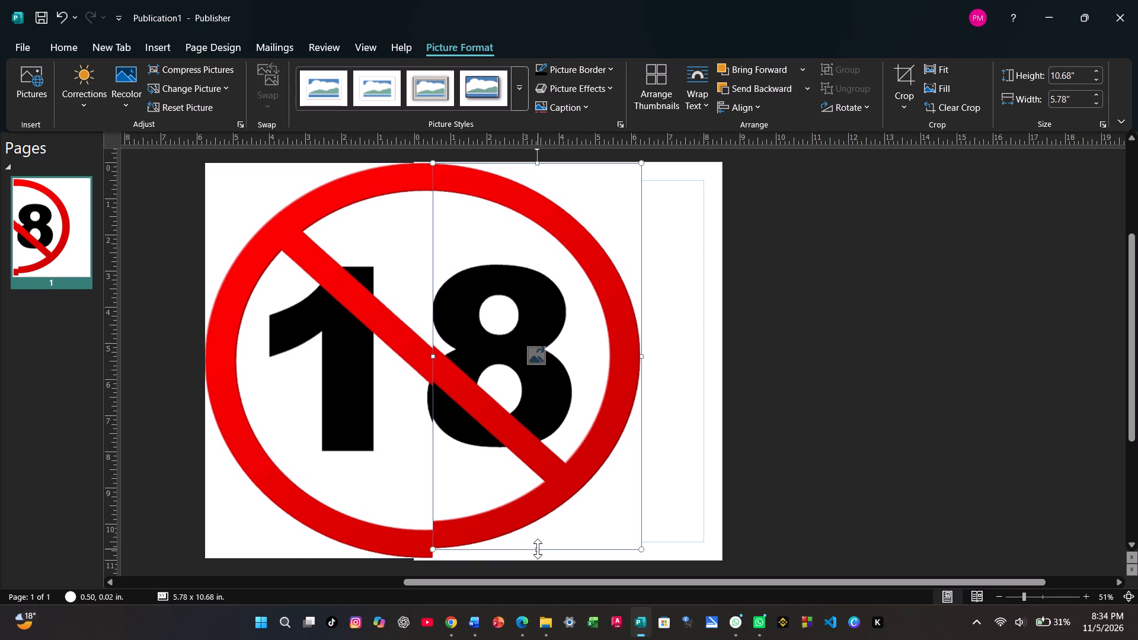
left_click_drag(538, 549, 538, 558)
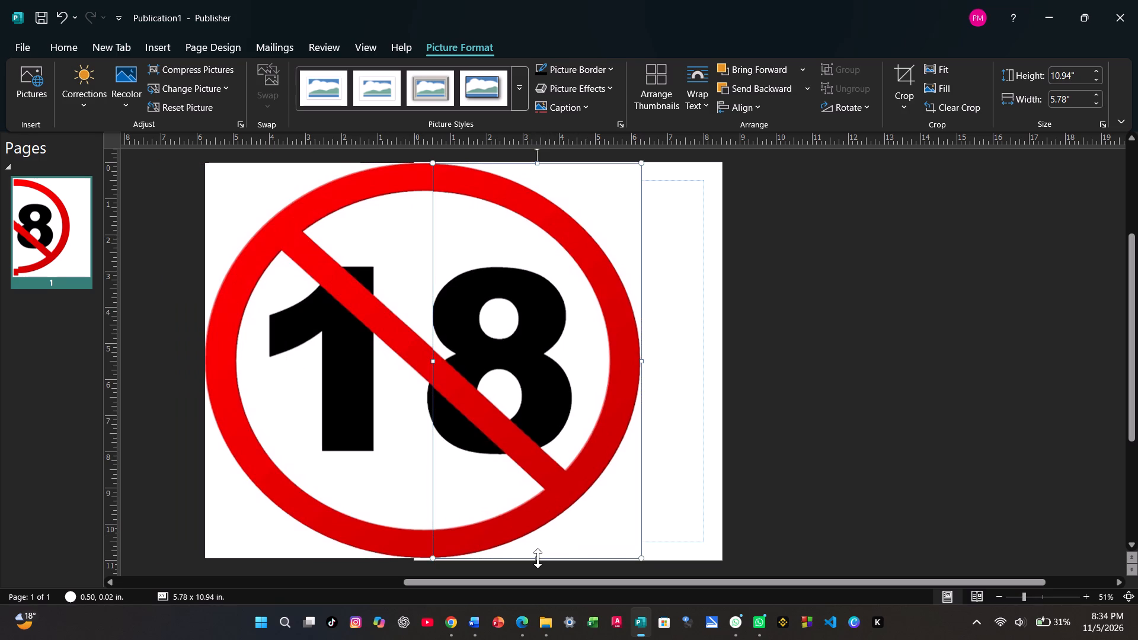
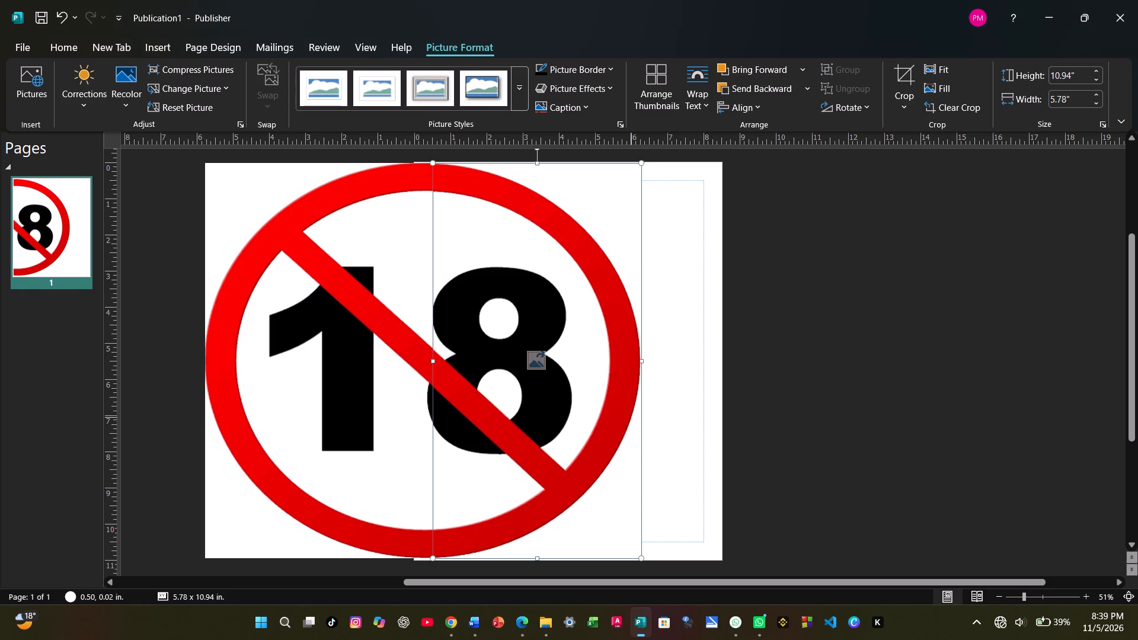
Move the half with the 8 off the page's right side and place the half with the 1 on the page against the right margin.
left_click_drag(538, 378, 892, 396)
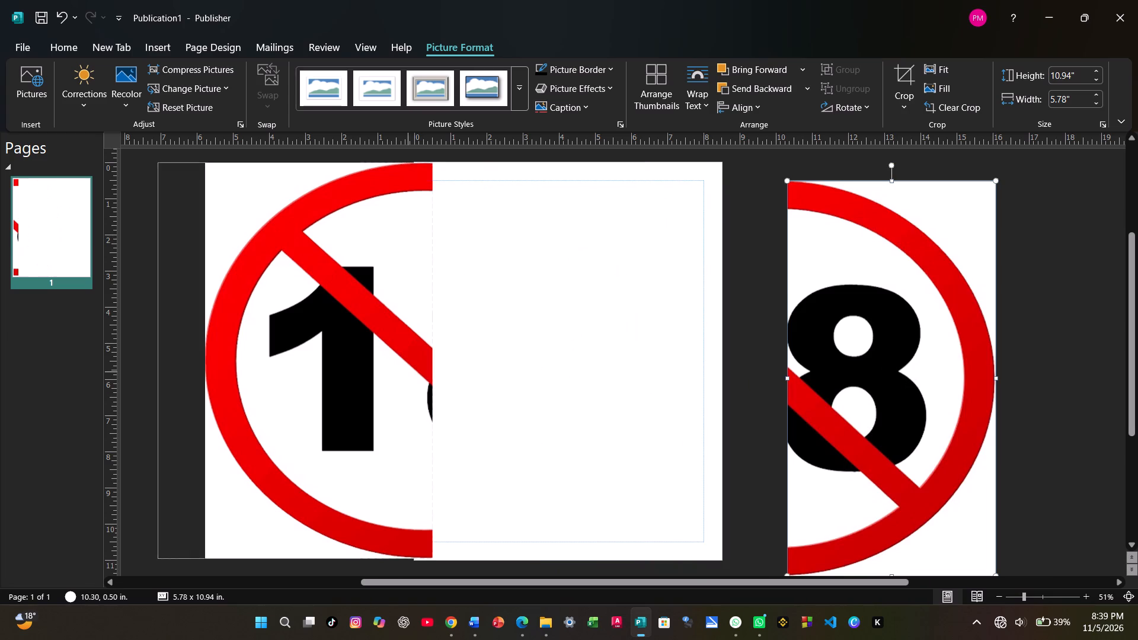
left_click_drag(392, 372, 663, 379)
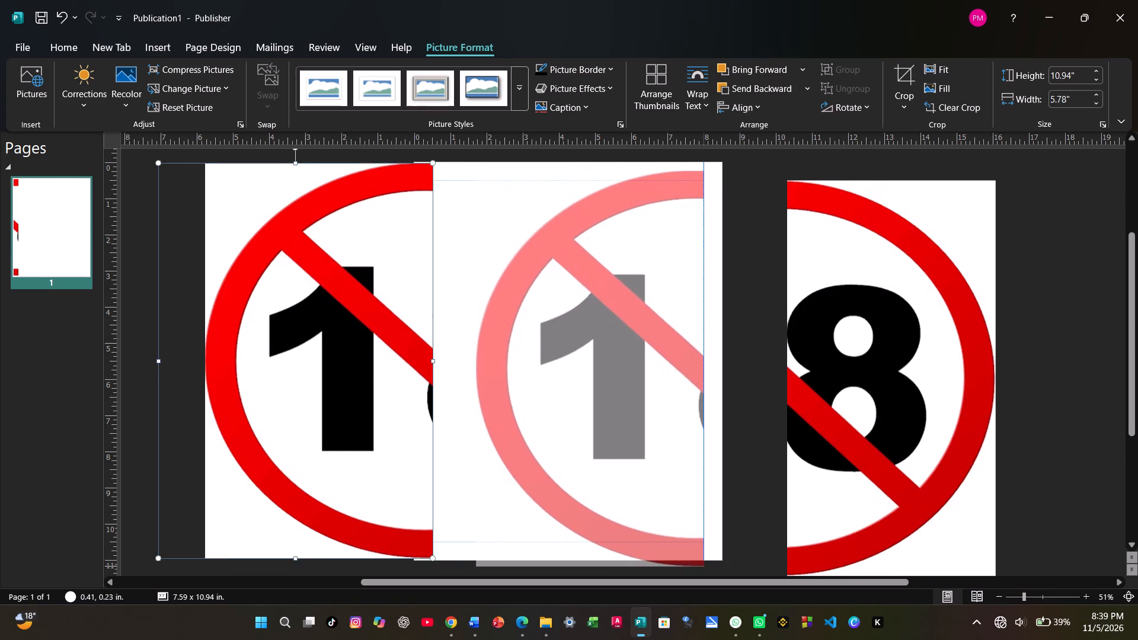
left_click_drag(663, 379, 664, 379)
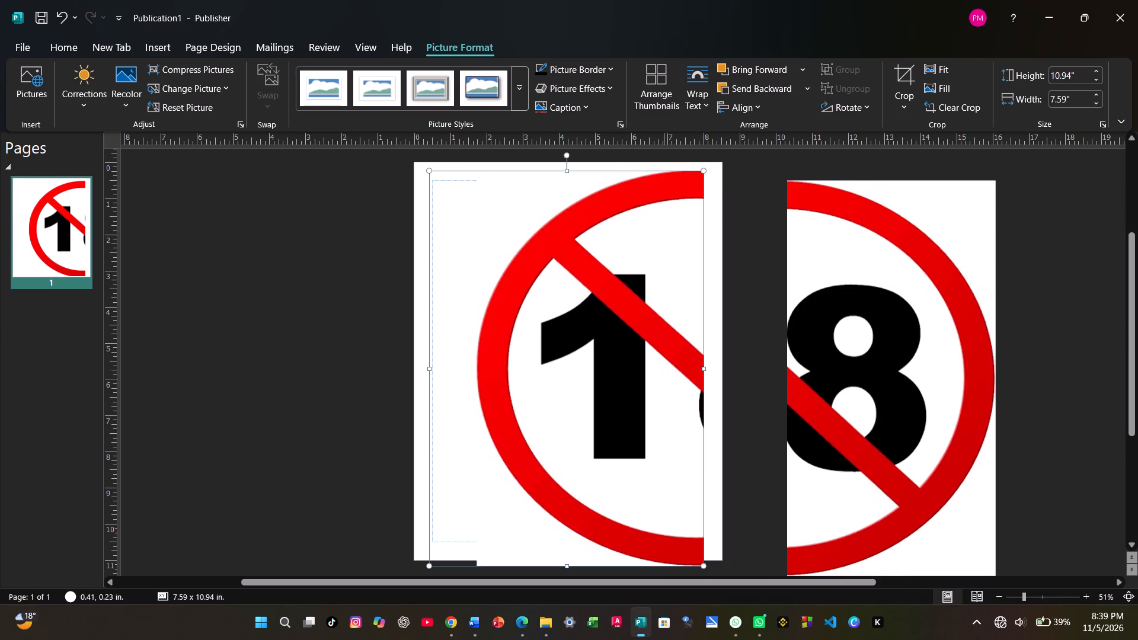
left_click(628, 357)
Resize the half with the 1 to fit the page margins, about 7.5 in wide and 10.05 in tall.
left_click_drag(567, 567, 567, 552)
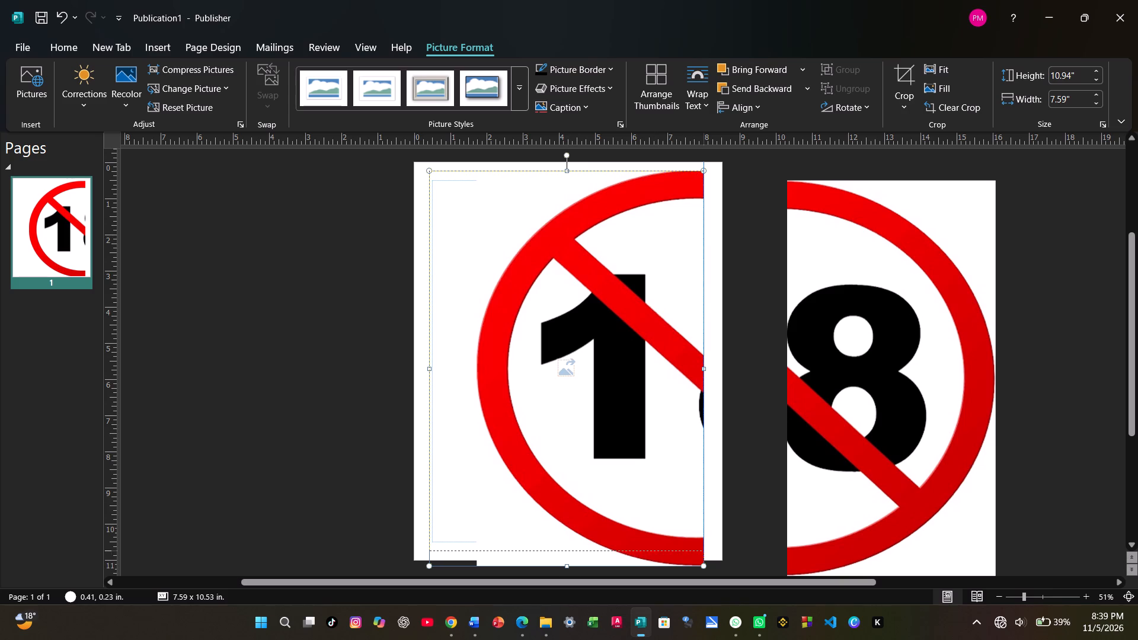
left_click_drag(567, 552, 567, 548)
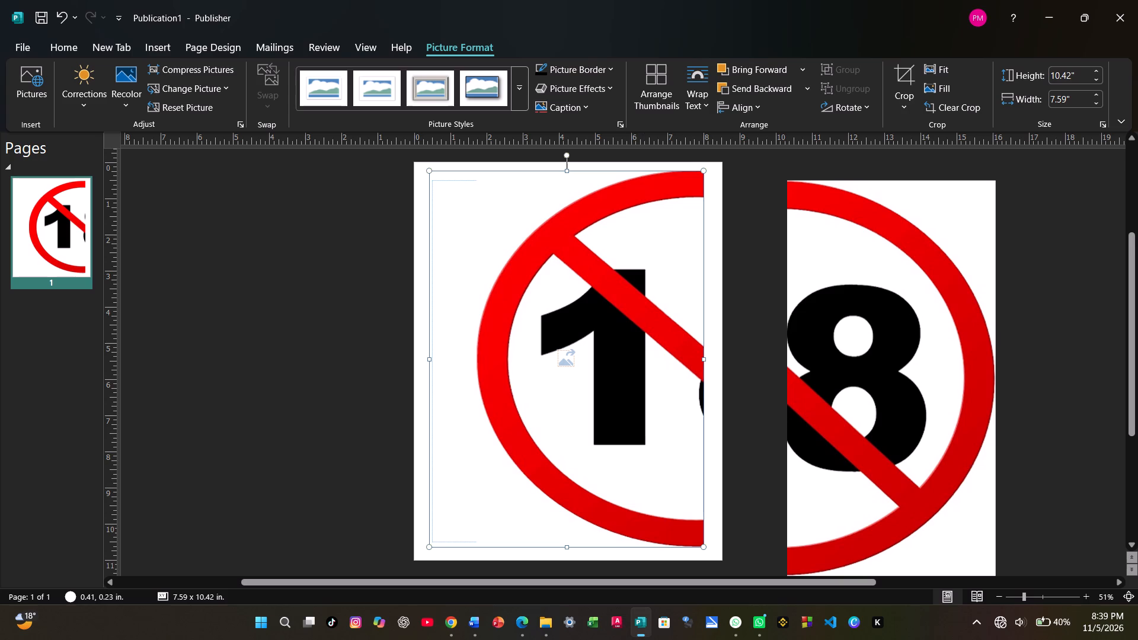
left_click(568, 546)
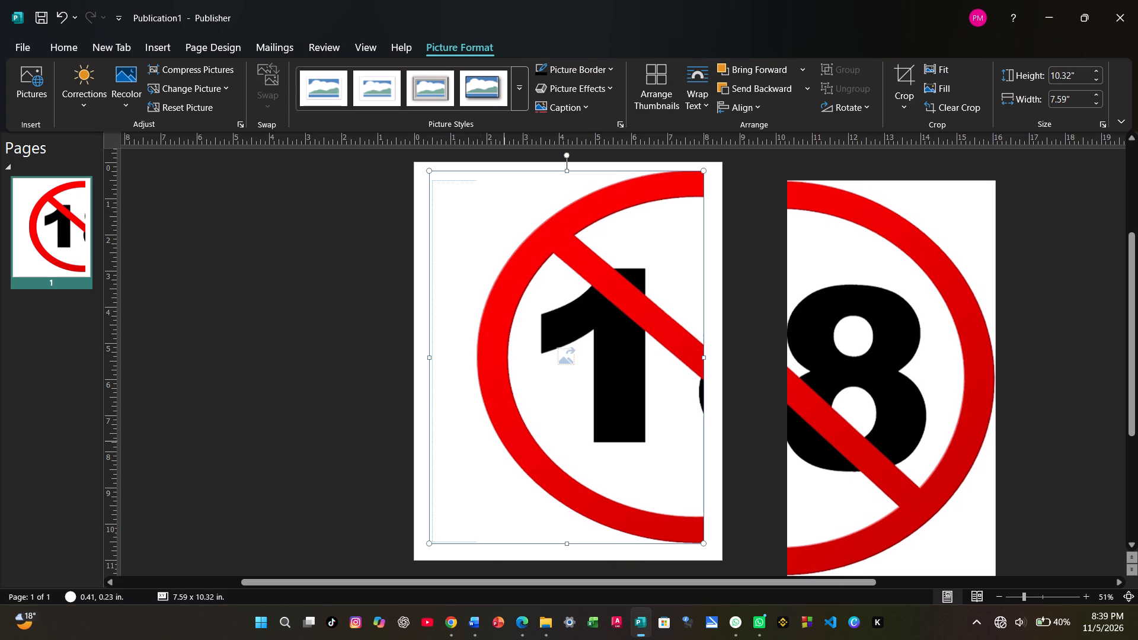
scroll(455, 407, "up", 1)
left_click_drag(430, 360, 402, 365)
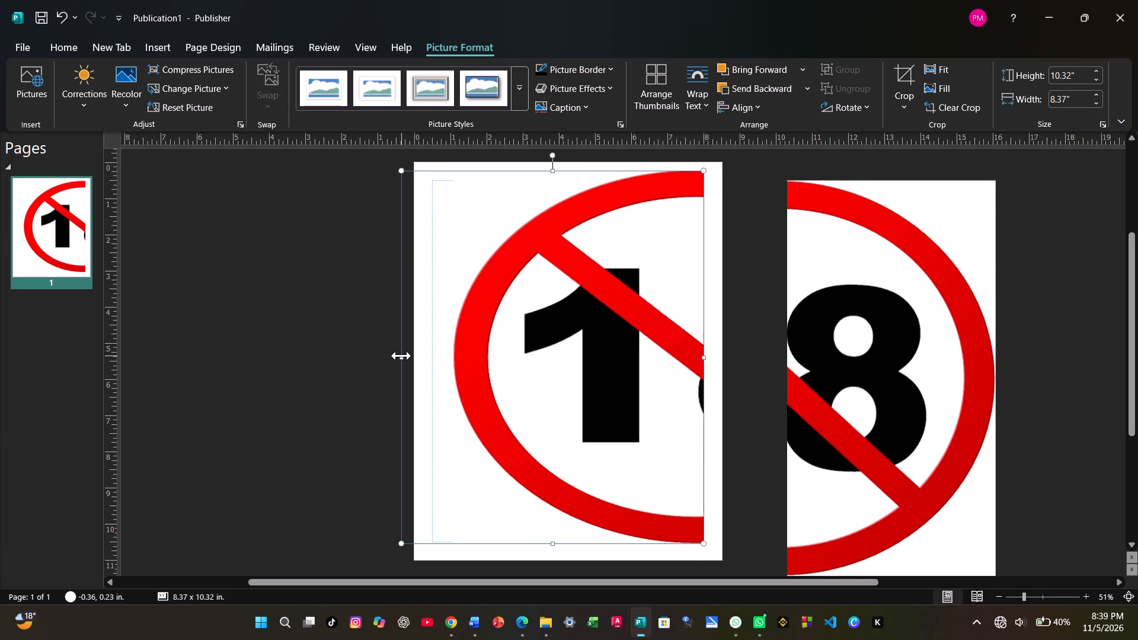
left_click_drag(401, 360, 407, 360)
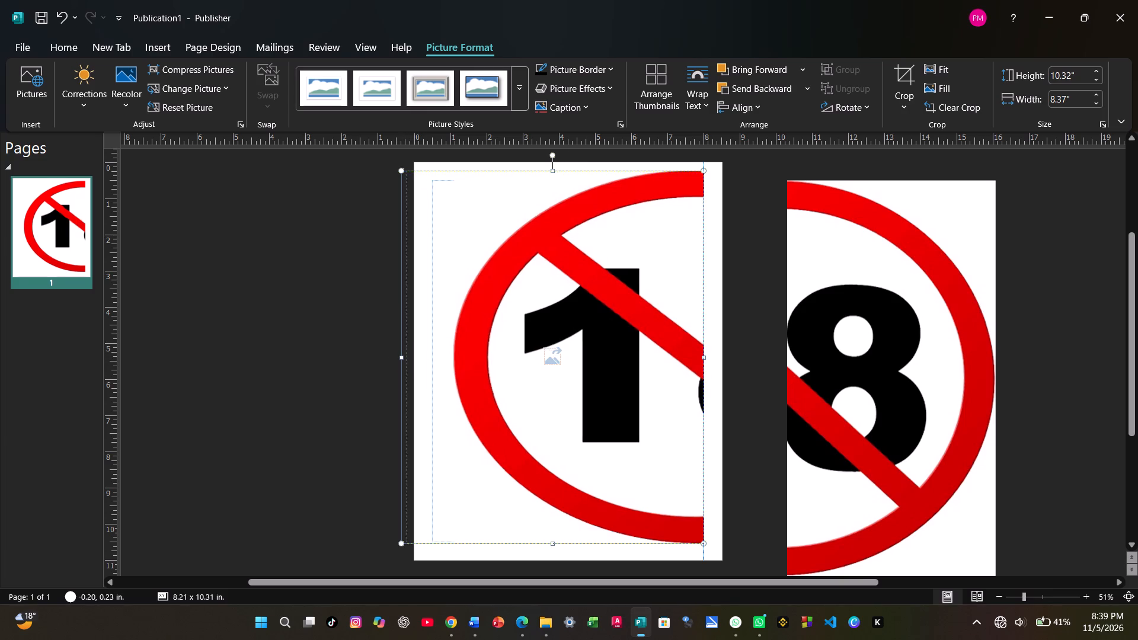
left_click_drag(407, 360, 432, 360)
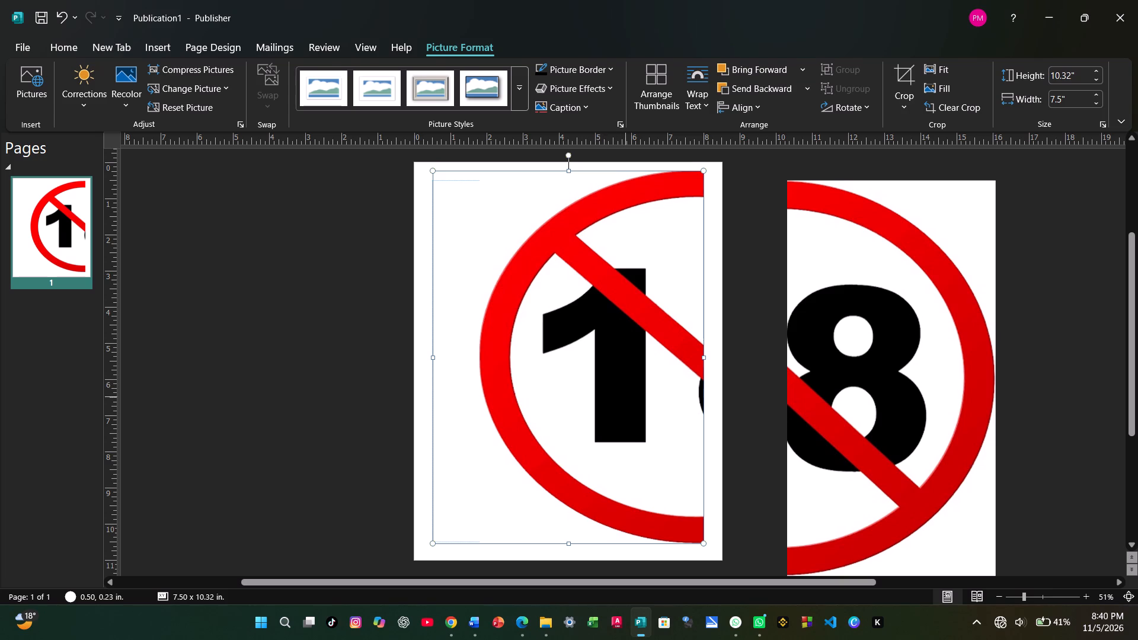
left_click(573, 168)
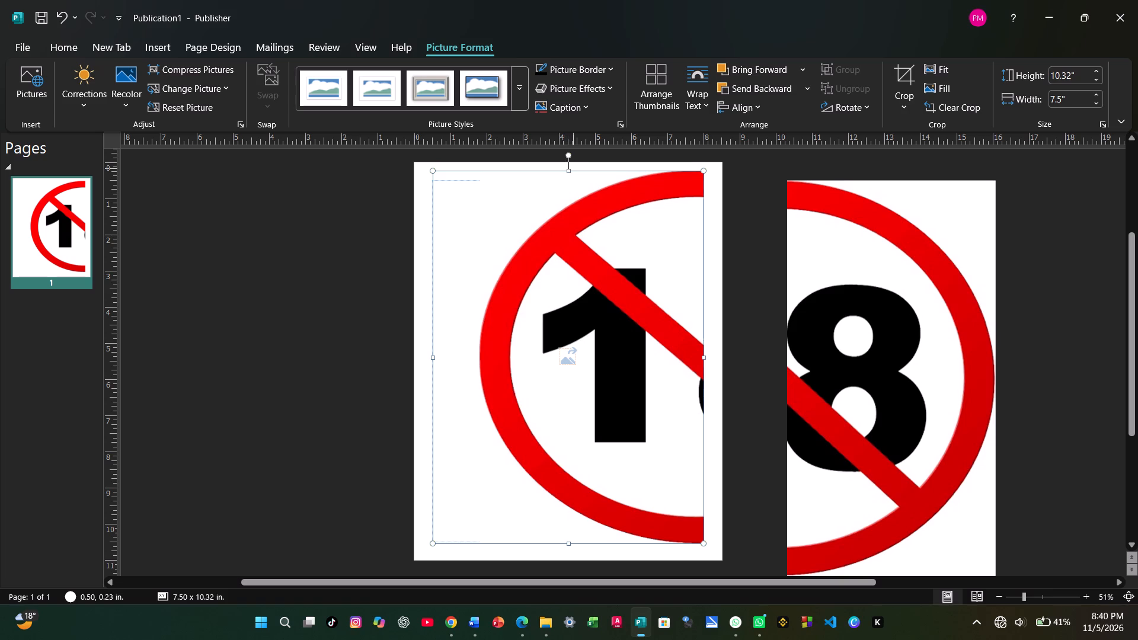
left_click(570, 168)
left_click_drag(567, 169, 567, 169)
left_click_drag(567, 169, 567, 175)
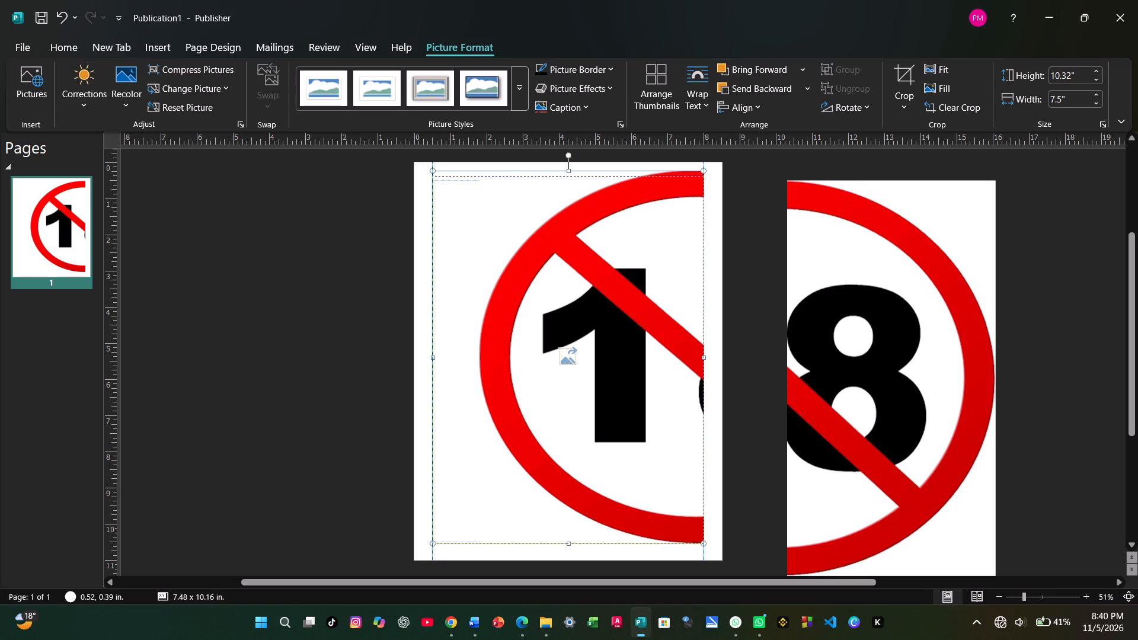
left_click_drag(567, 175, 567, 178)
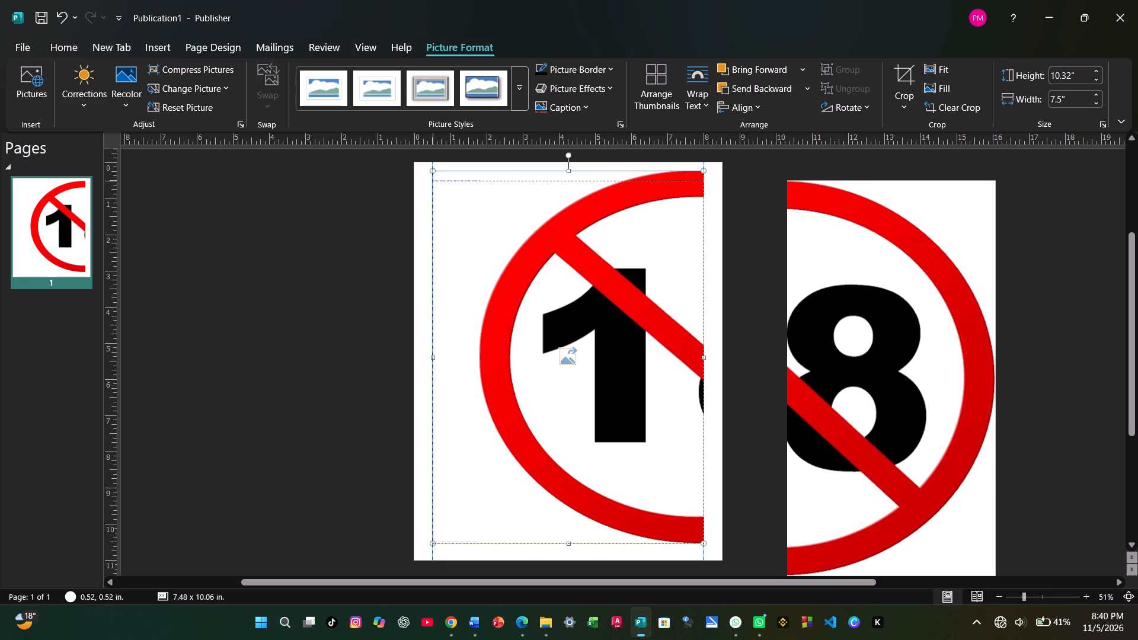
left_click_drag(567, 178, 567, 179)
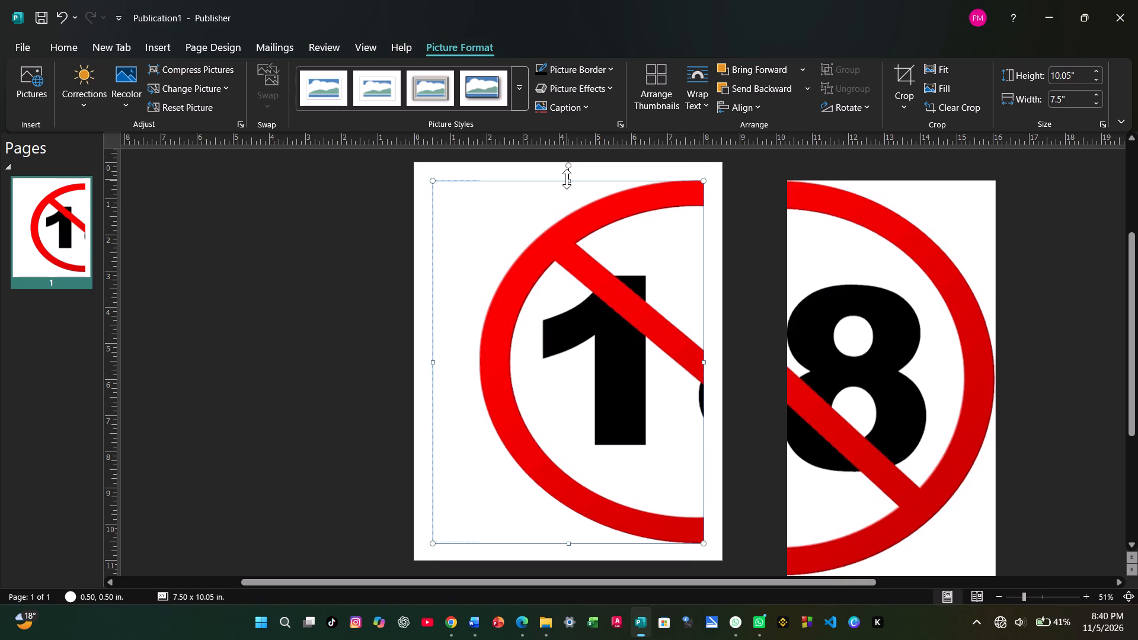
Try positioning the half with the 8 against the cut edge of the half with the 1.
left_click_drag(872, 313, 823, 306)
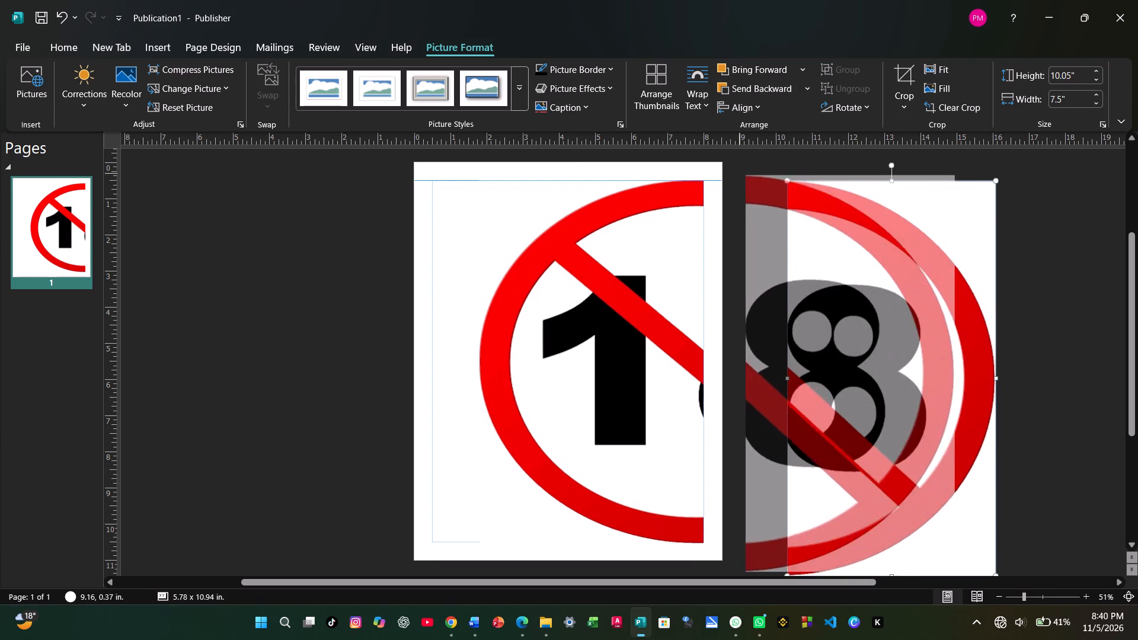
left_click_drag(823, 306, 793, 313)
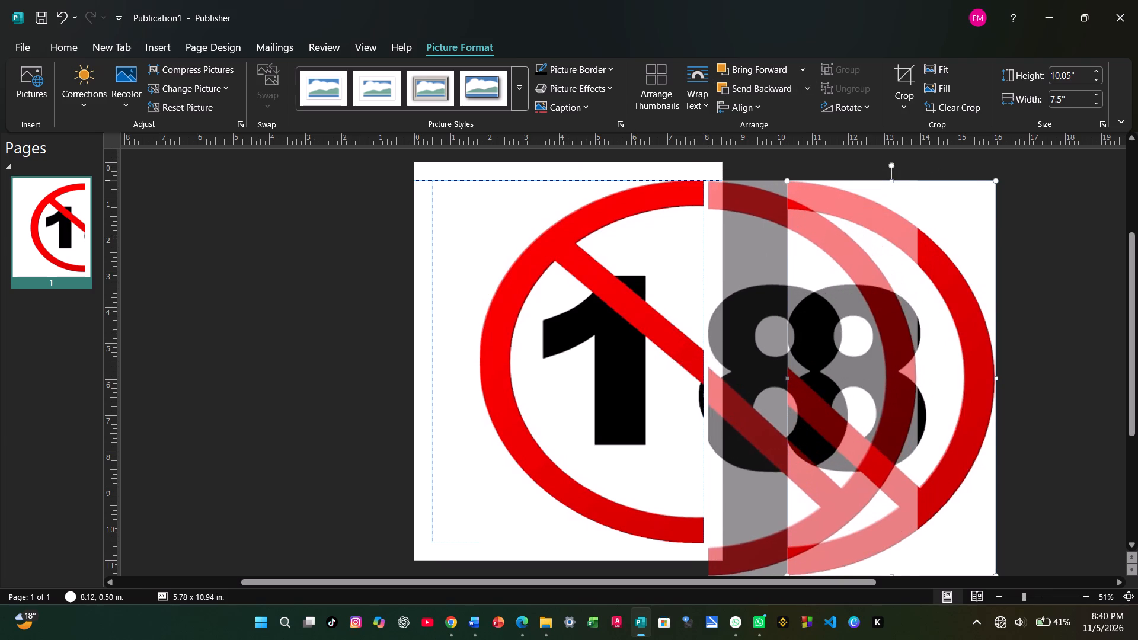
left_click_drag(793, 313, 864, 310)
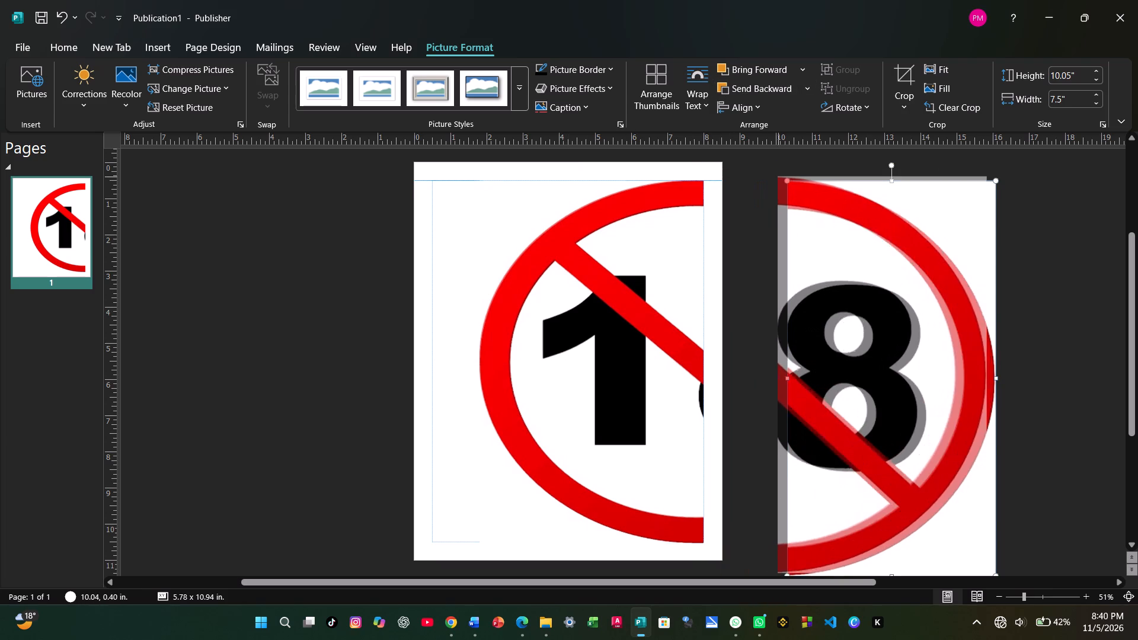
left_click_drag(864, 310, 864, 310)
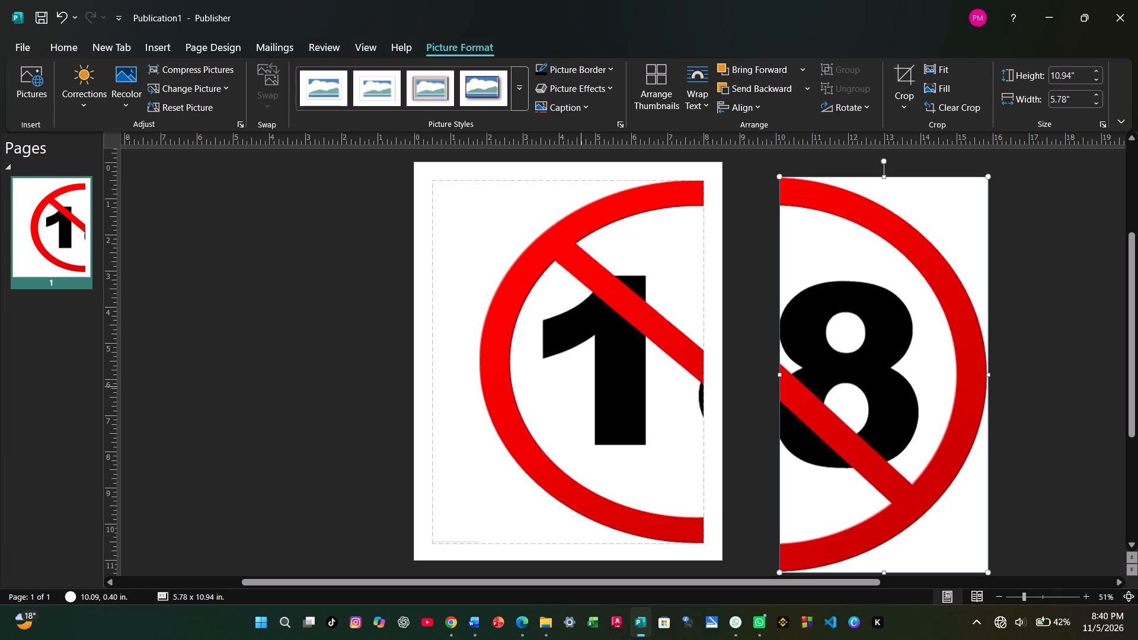
Move the half with the 1 off the page's left side and place the half with the 8 on the page's left margin.
left_click_drag(581, 386, 265, 379)
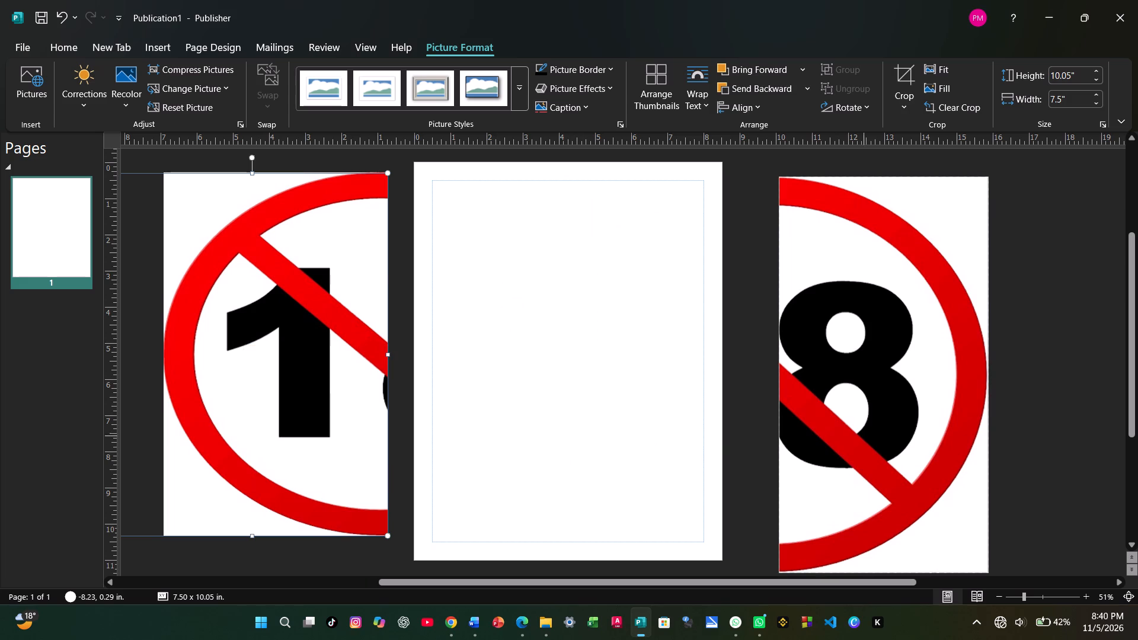
left_click_drag(887, 403, 576, 406)
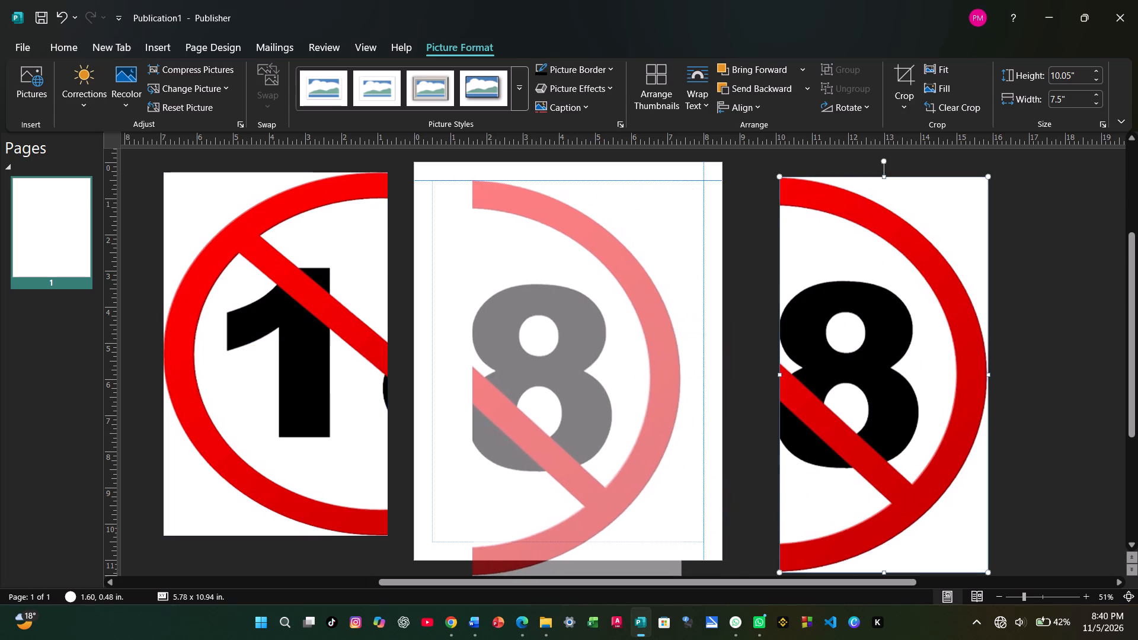
left_click_drag(576, 406, 541, 399)
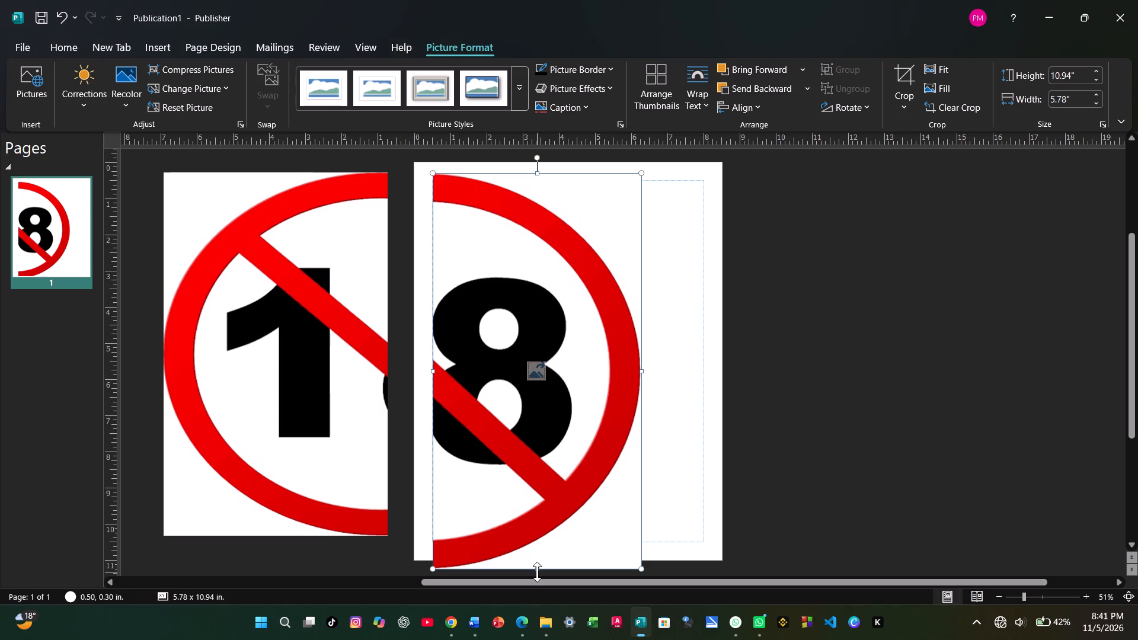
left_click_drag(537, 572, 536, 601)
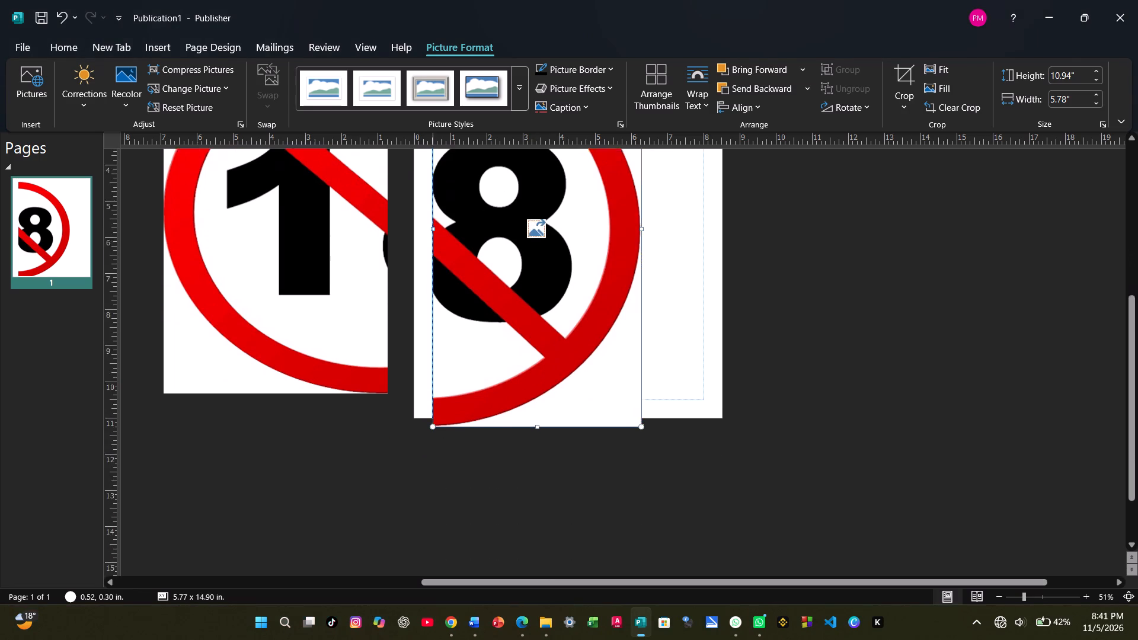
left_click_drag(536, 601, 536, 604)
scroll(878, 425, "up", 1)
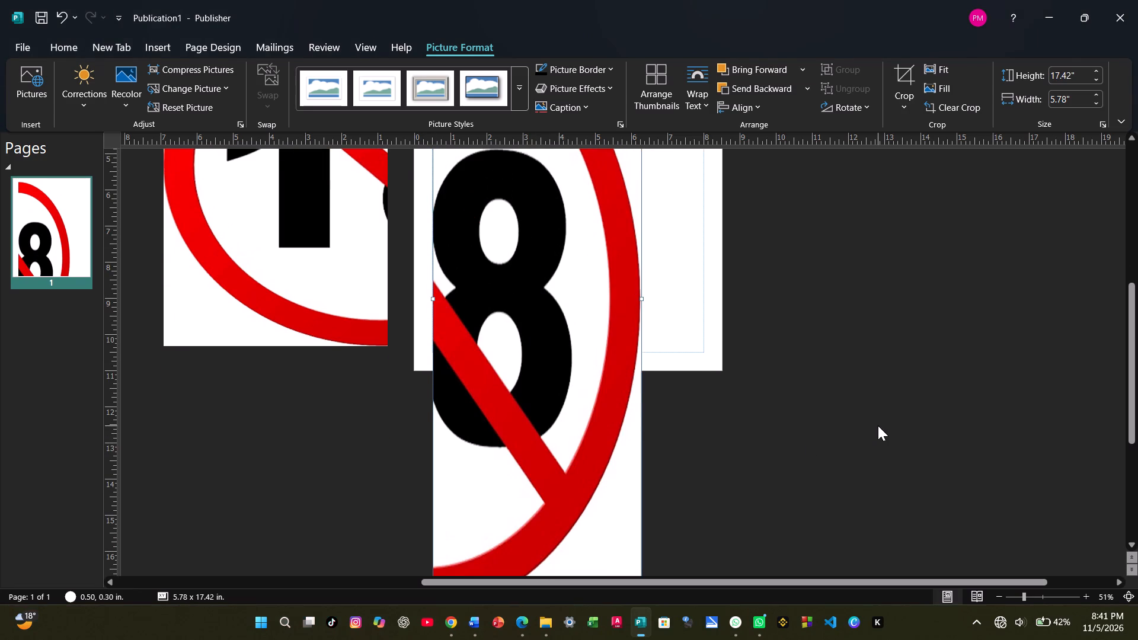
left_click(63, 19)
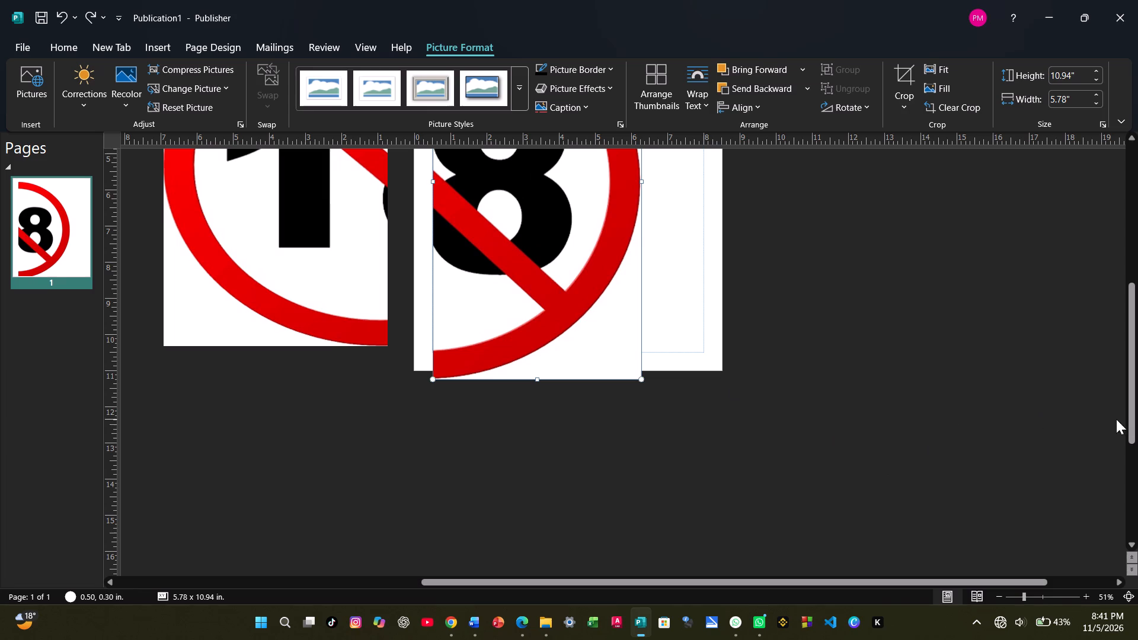
Bring the lower and upper edges of the half with the 8 to the page margins, making it 10 in tall.
left_click_drag(1136, 418, 1118, 340)
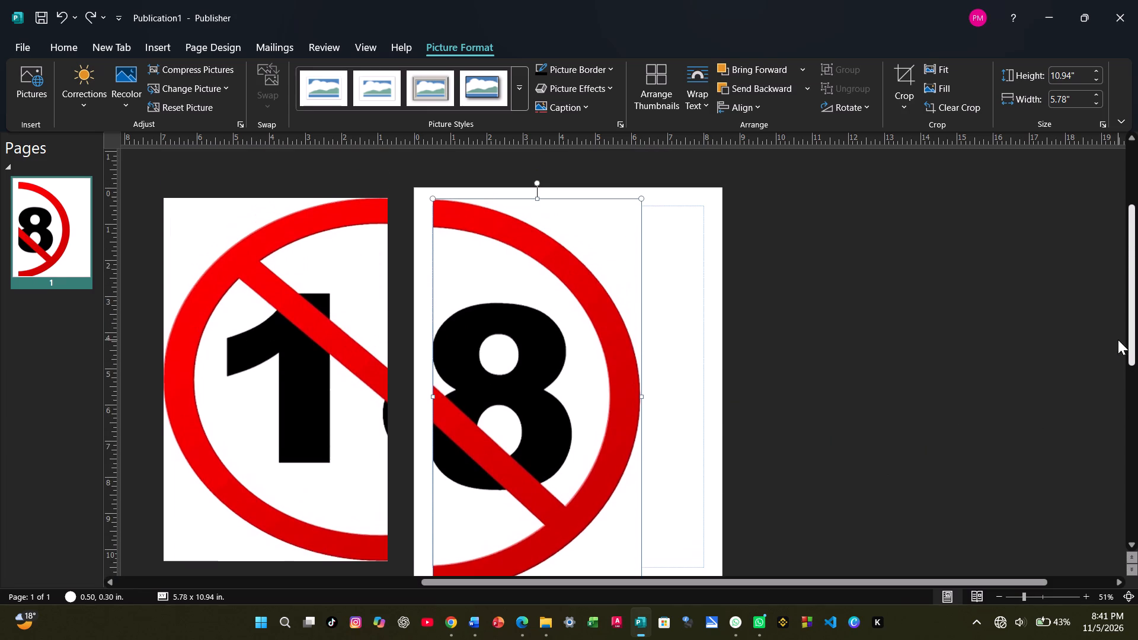
left_click_drag(1118, 340, 1118, 350)
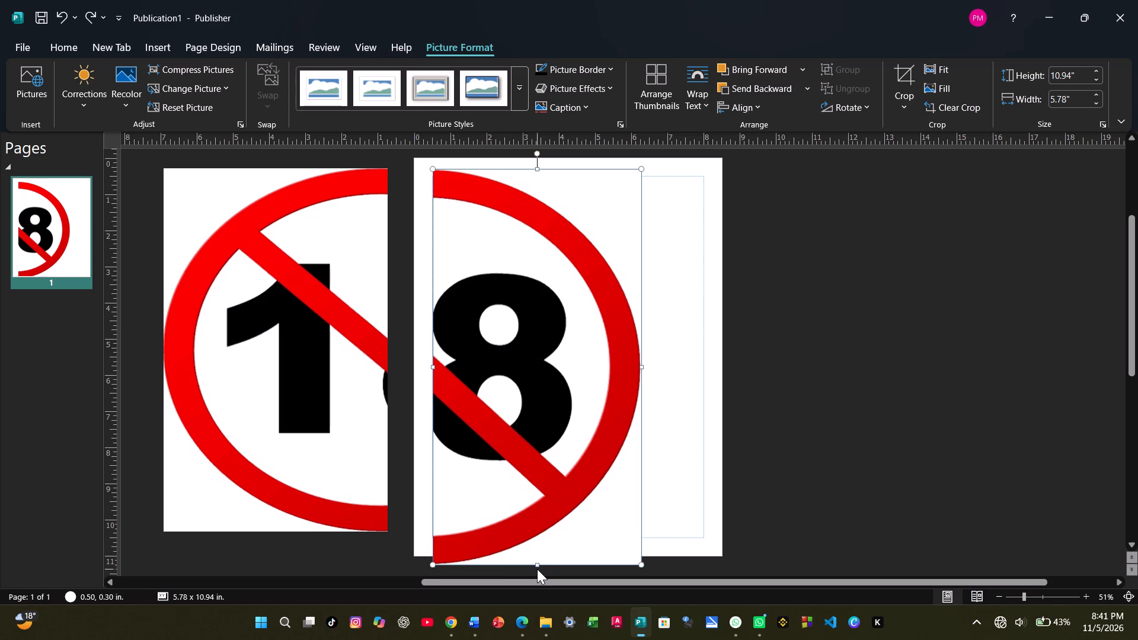
left_click_drag(536, 567, 532, 540)
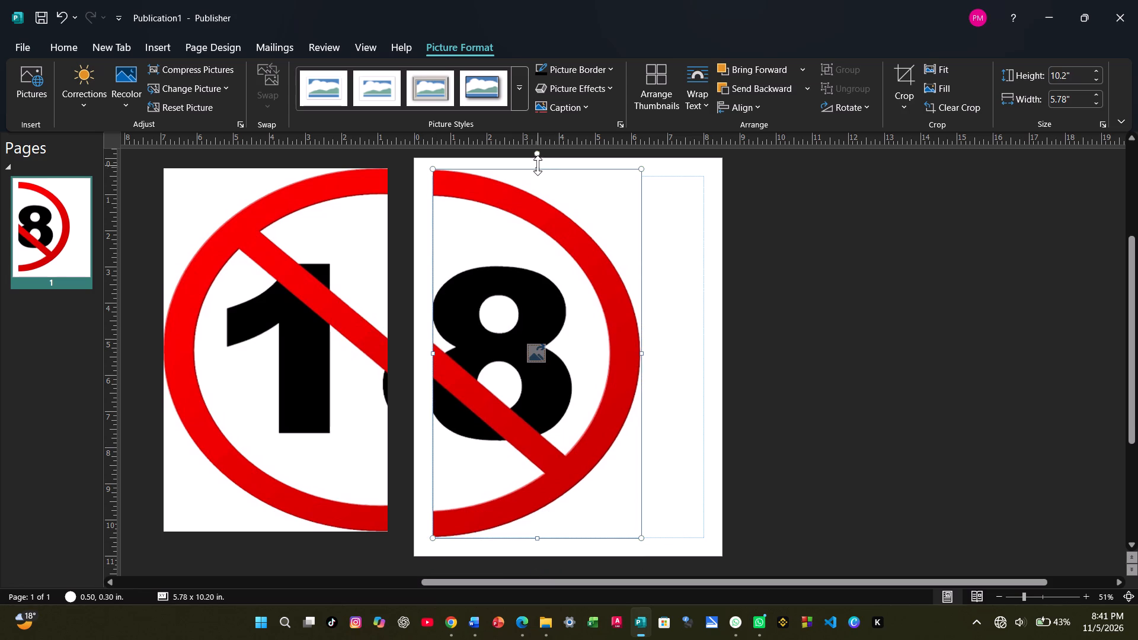
left_click_drag(538, 165, 536, 172)
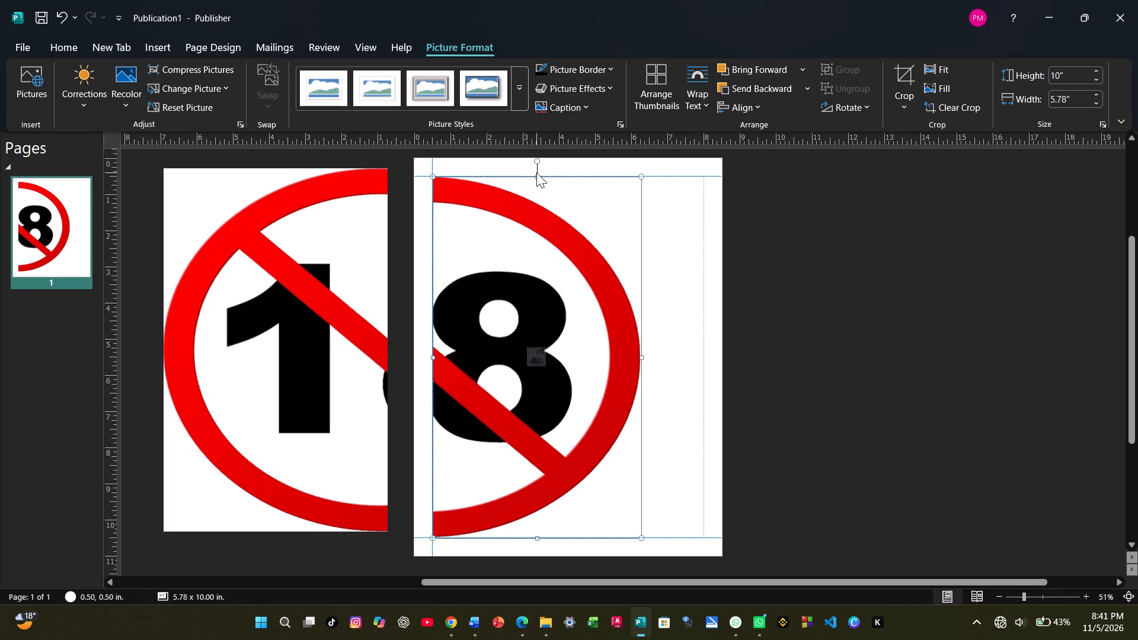
Move the half with the 1 against the cut edge of the half with the 8, keeping their bottoms level.
left_click_drag(339, 349, 360, 355)
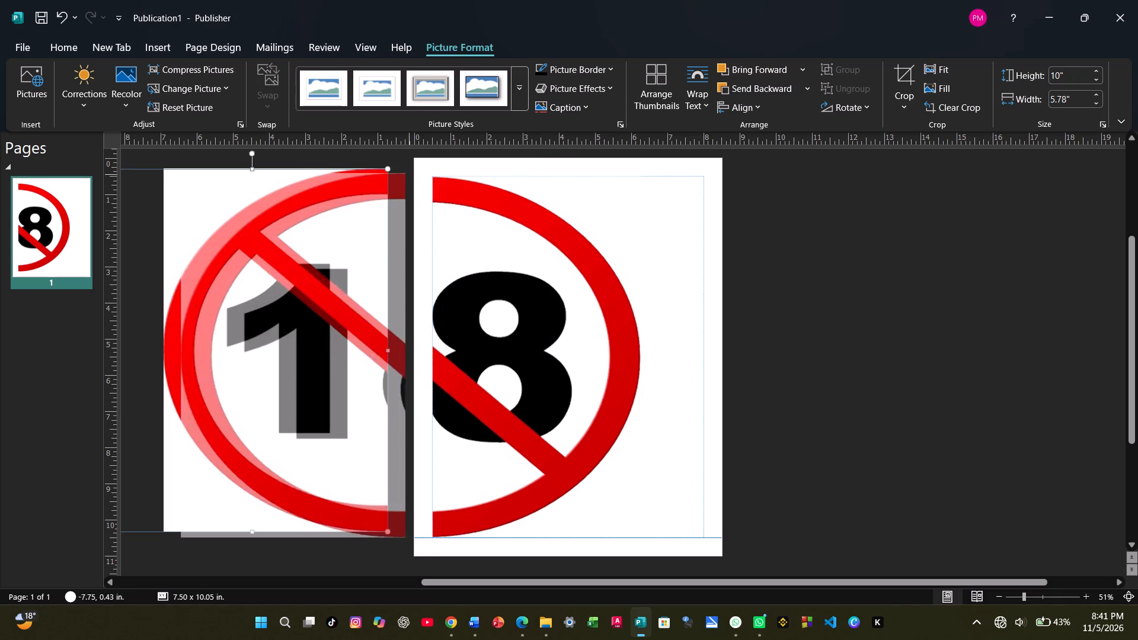
left_click_drag(360, 355, 381, 355)
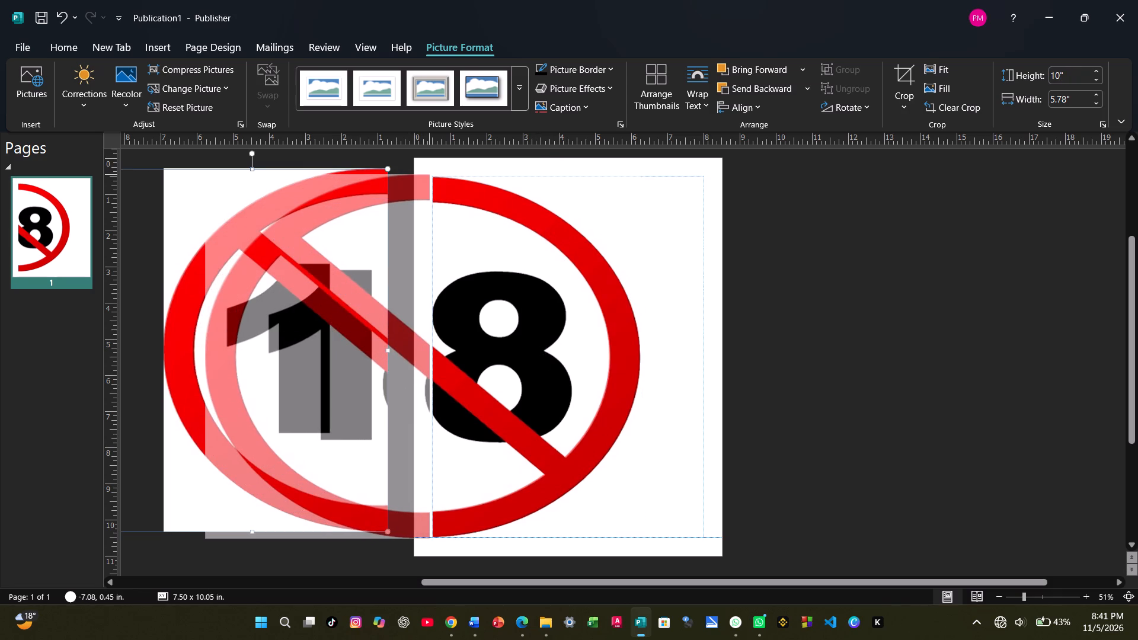
left_click_drag(381, 355, 383, 355)
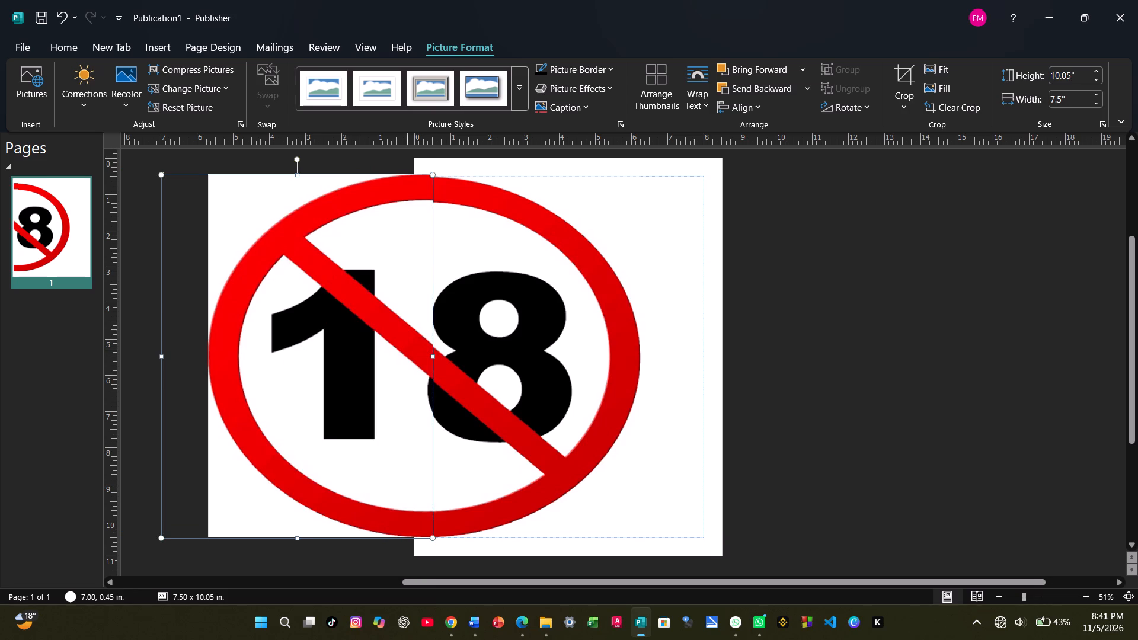
Extend the upper edge of the half with the 8 to match the other half, making it about 10.05 in tall.
left_click(528, 273)
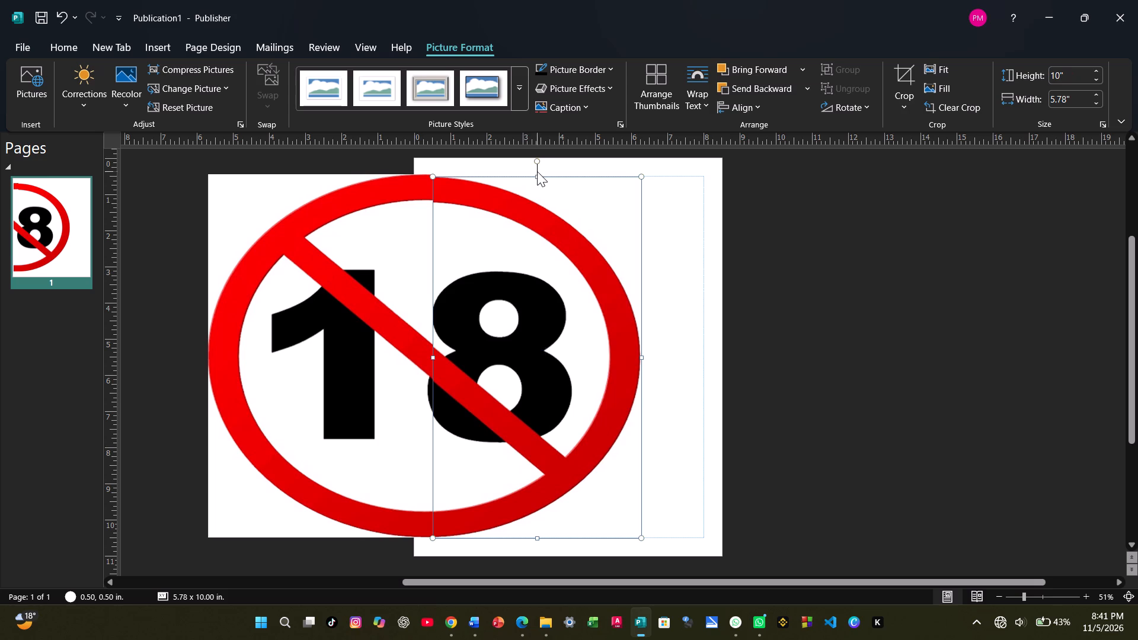
left_click_drag(536, 175, 532, 174)
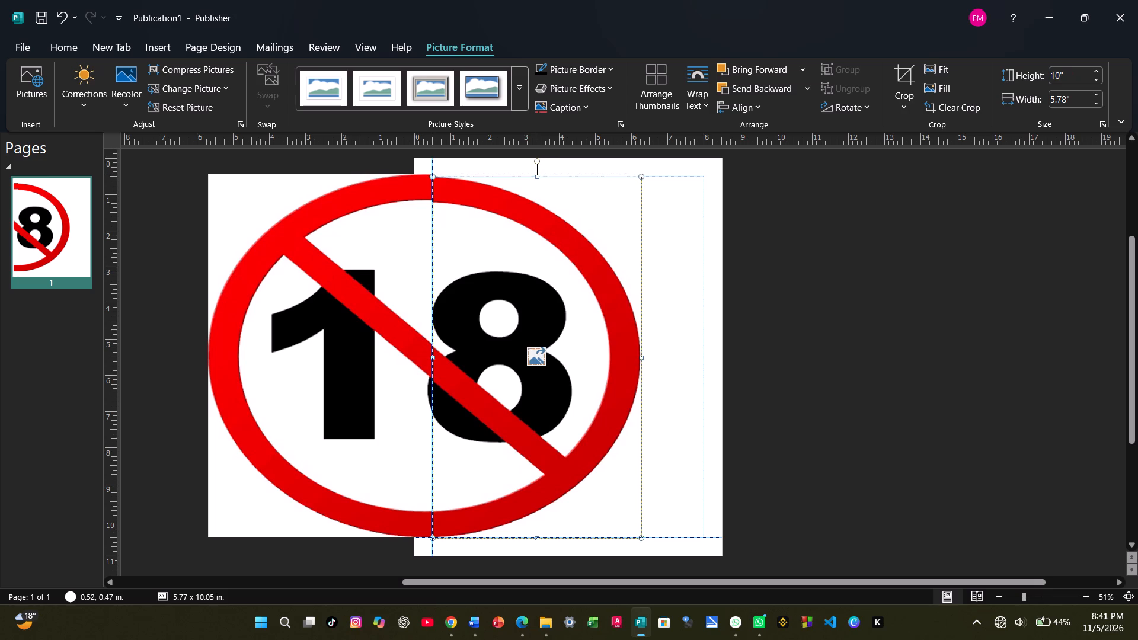
left_click_drag(532, 174, 530, 174)
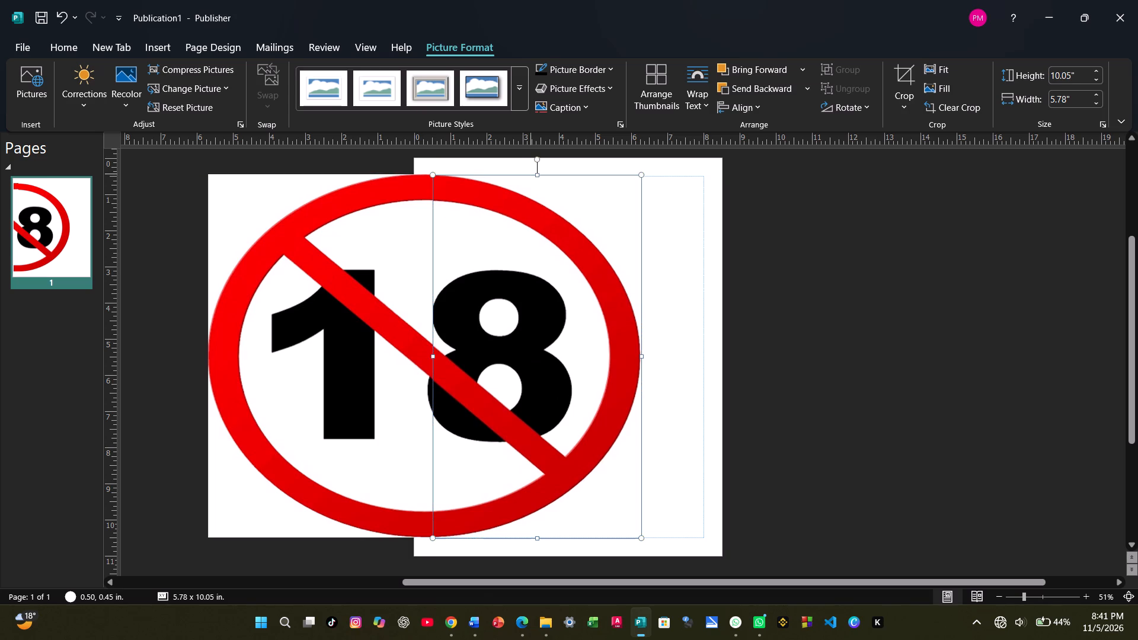
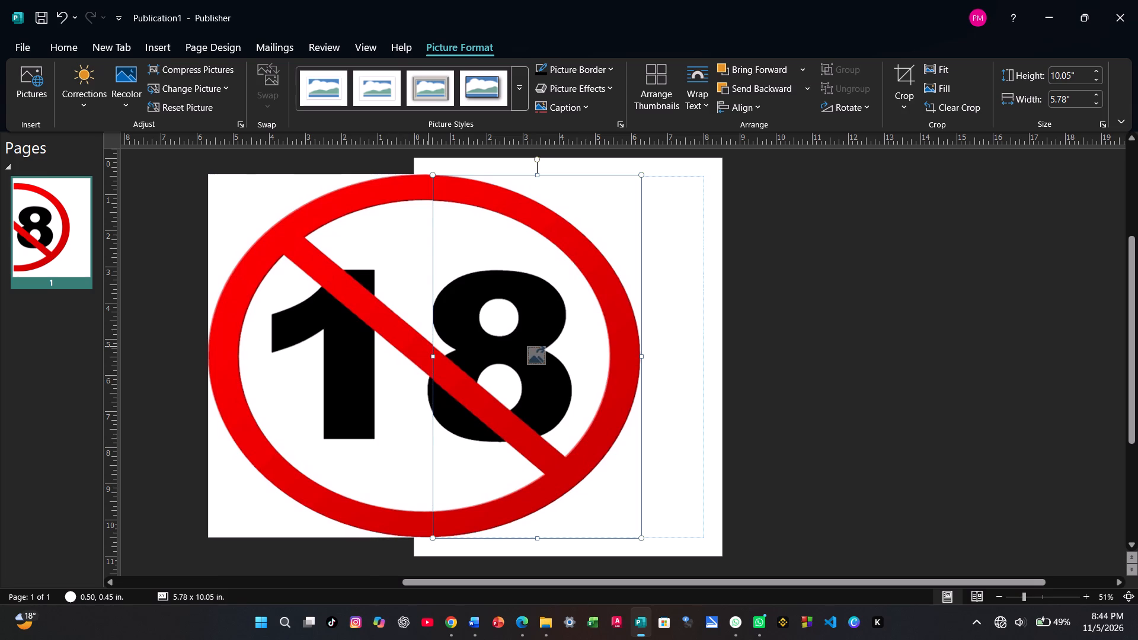
Move the half with the 1 off the page's left side to about -8.50, 0.45 in, keeping it level with the other half.
left_click(391, 363)
left_click_drag(391, 363, 330, 369)
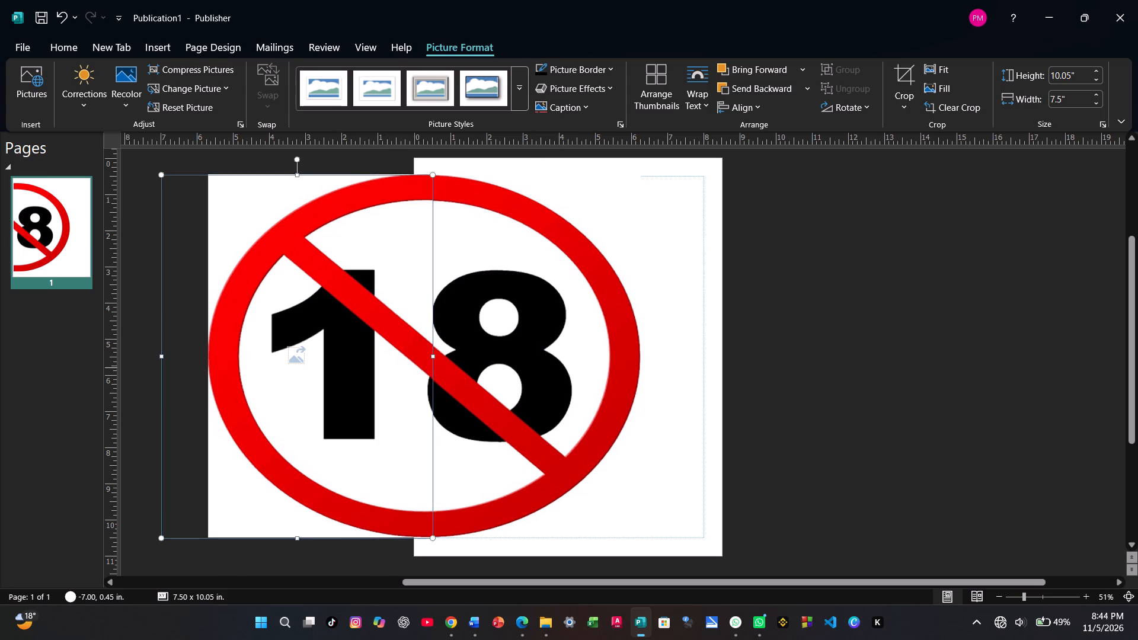
left_click_drag(330, 369, 392, 380)
left_click_drag(392, 380, 373, 380)
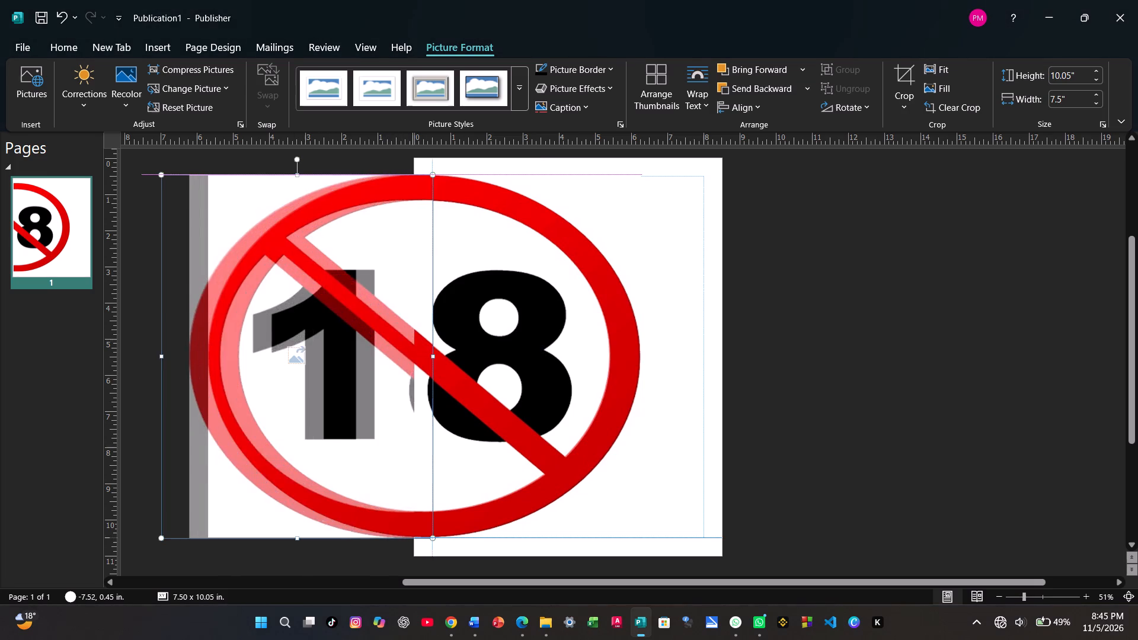
left_click_drag(373, 380, 337, 380)
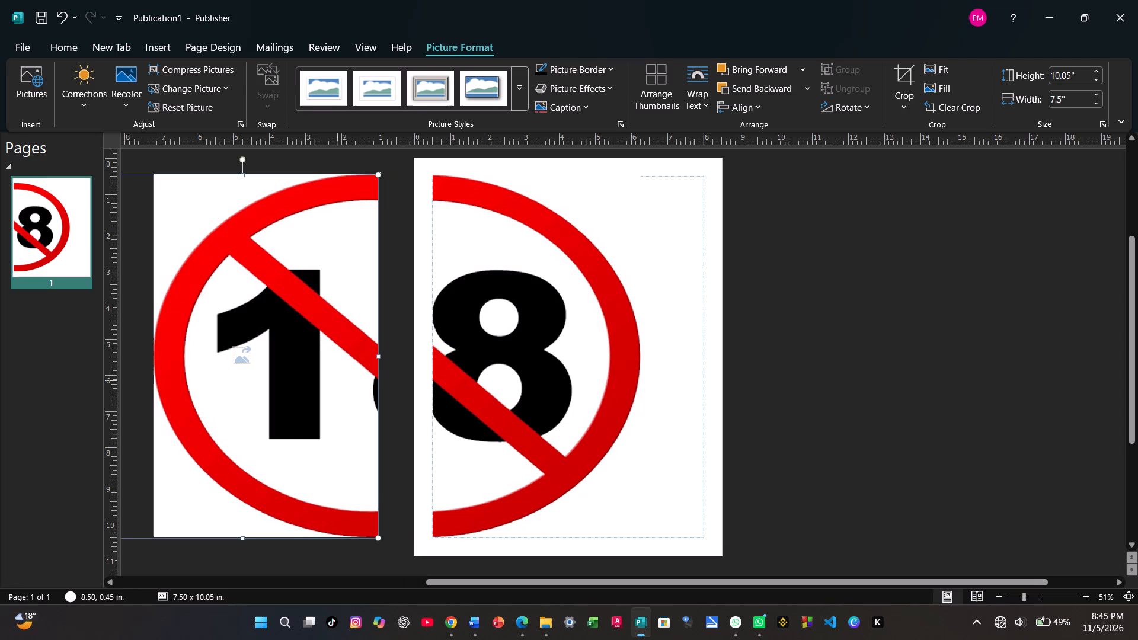
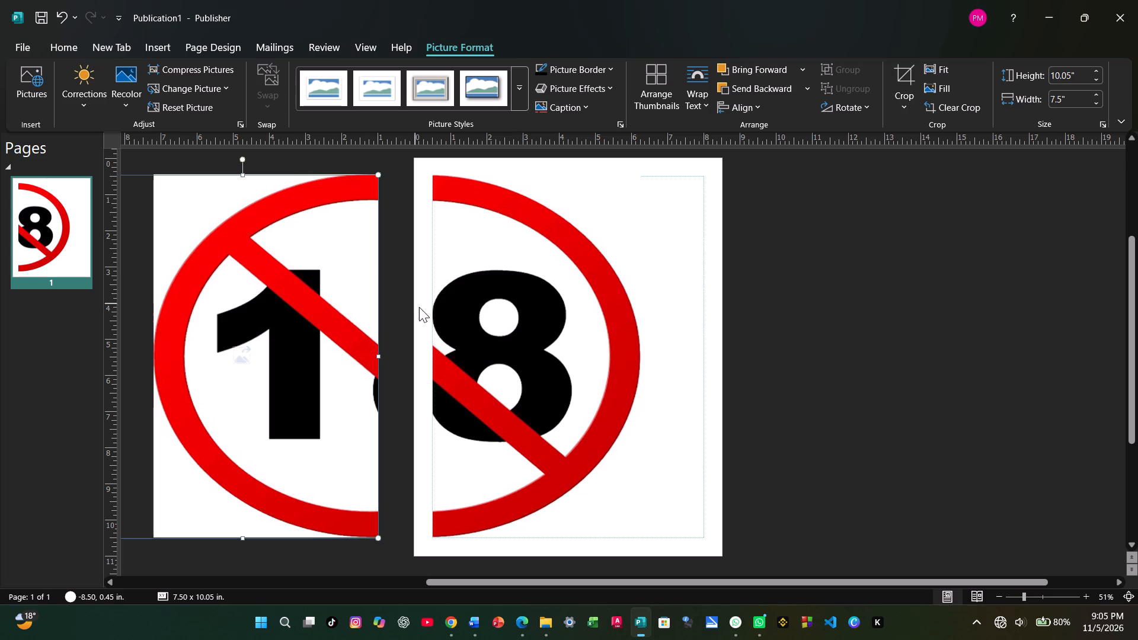
Print one copy of the page holding the 8 half on the EPSON L3250 Series, letter size and one-sided.
key("ctrl+p")
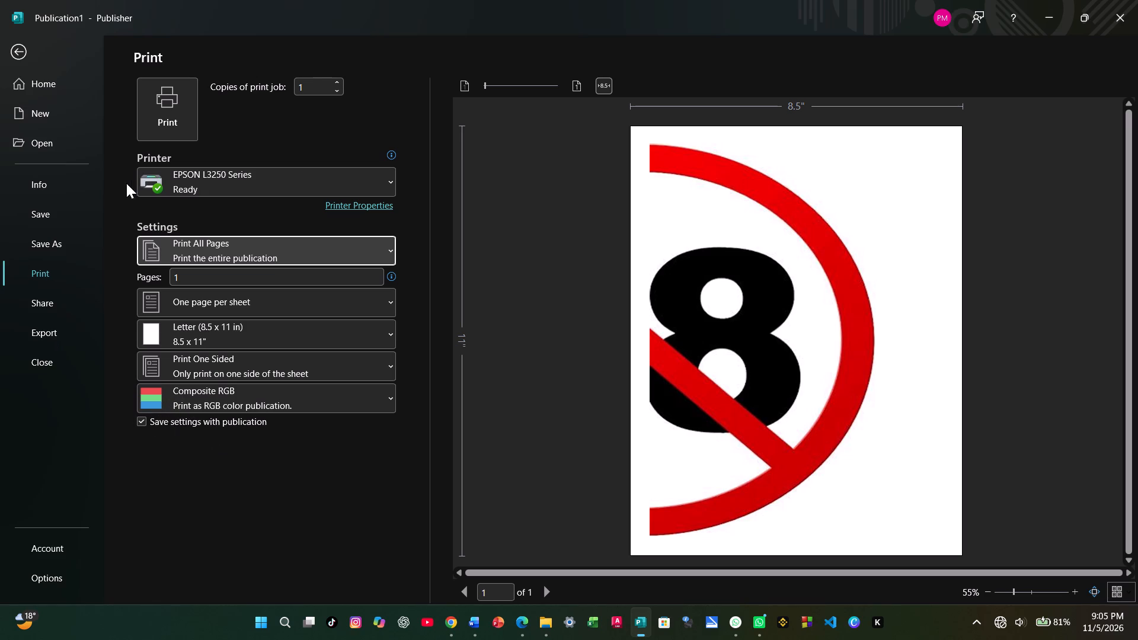
left_click(161, 138)
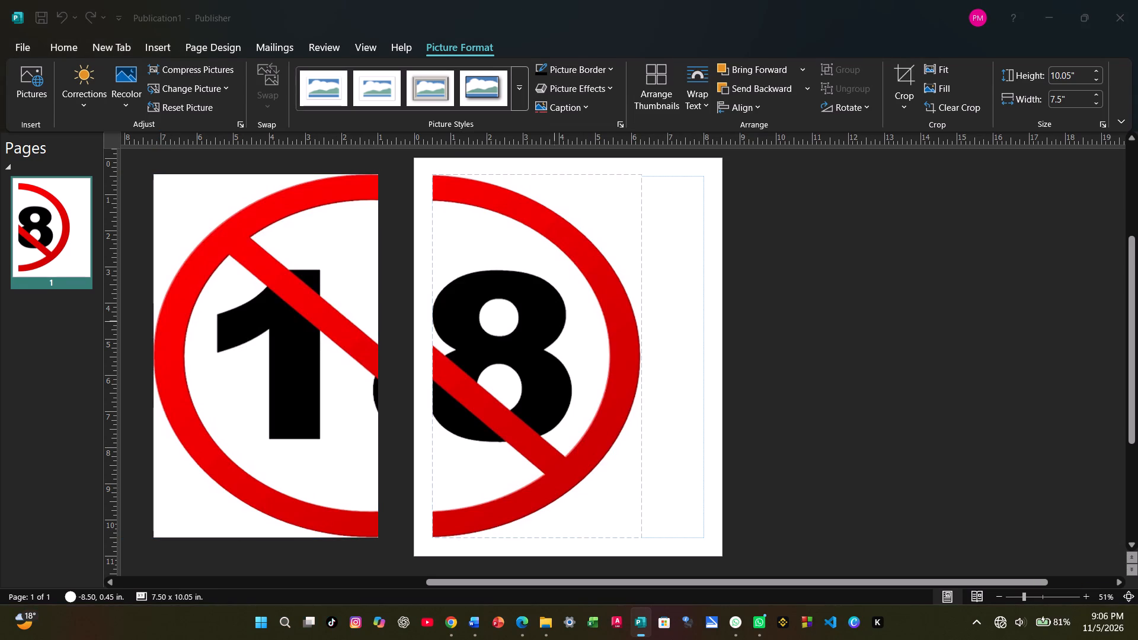
Move the half with the 8 off the page's right side to about 10.73, 0.45 in, keeping it level.
left_click_drag(554, 322, 924, 322)
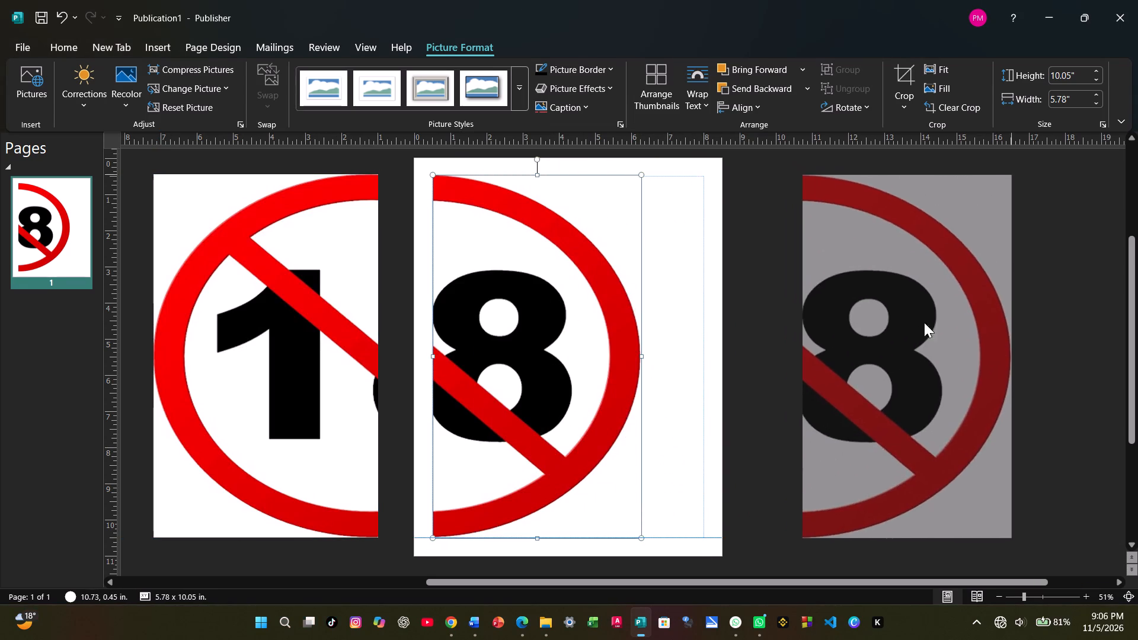
Move the half with the 1 onto the page at 0.50, 0.45 in, aligned with the side margins.
left_click_drag(302, 384, 351, 384)
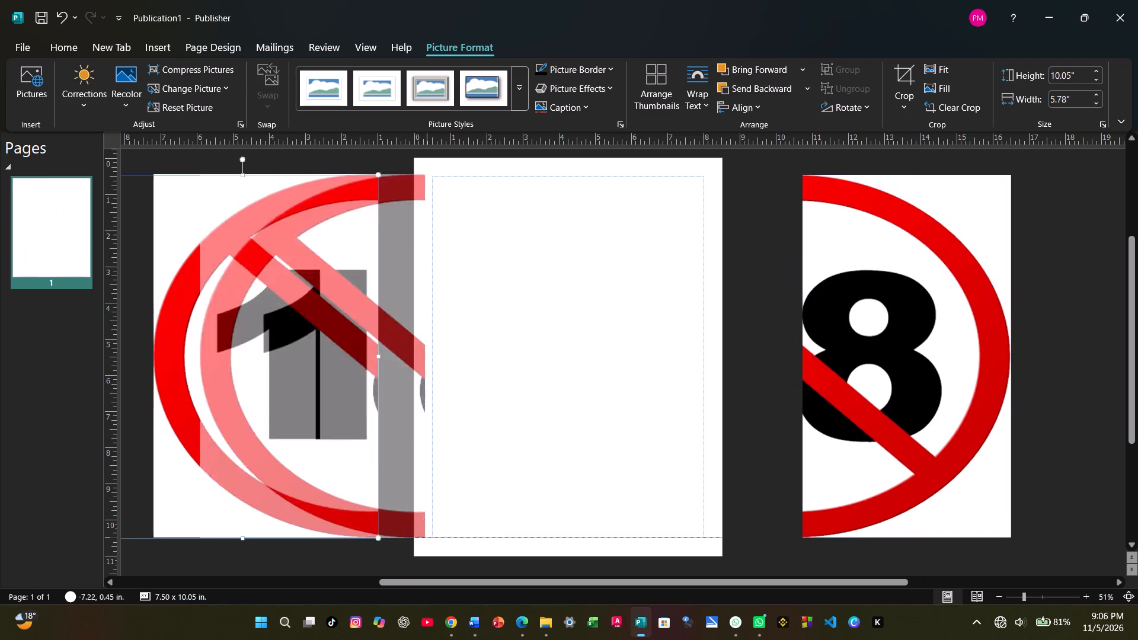
left_click_drag(351, 384, 621, 384)
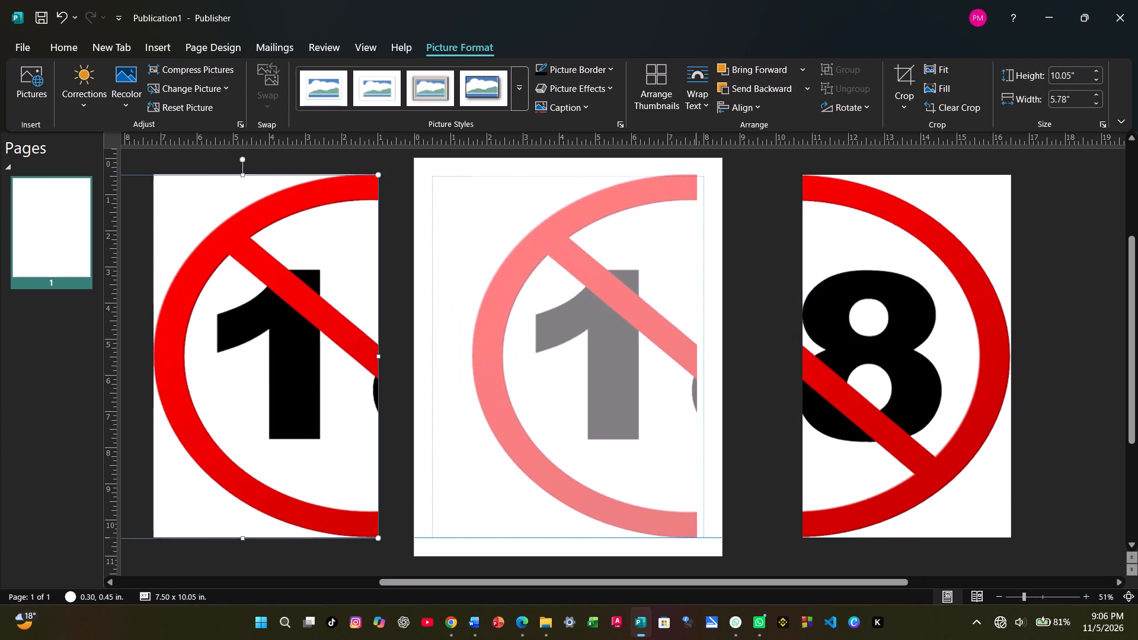
left_click_drag(621, 384, 627, 384)
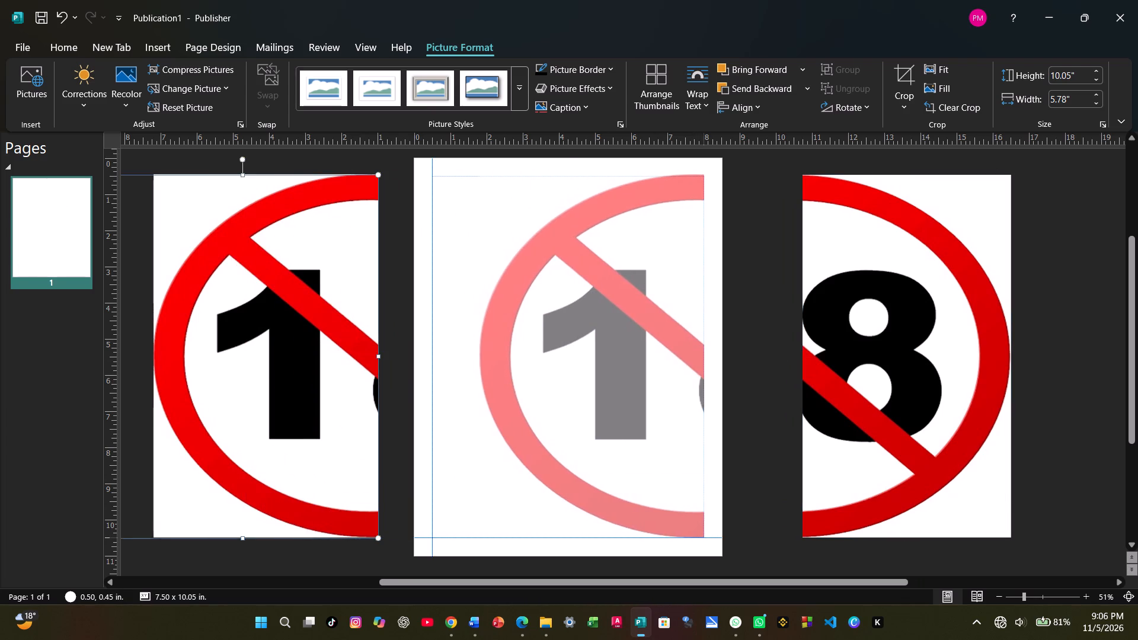
left_click_drag(627, 384, 628, 384)
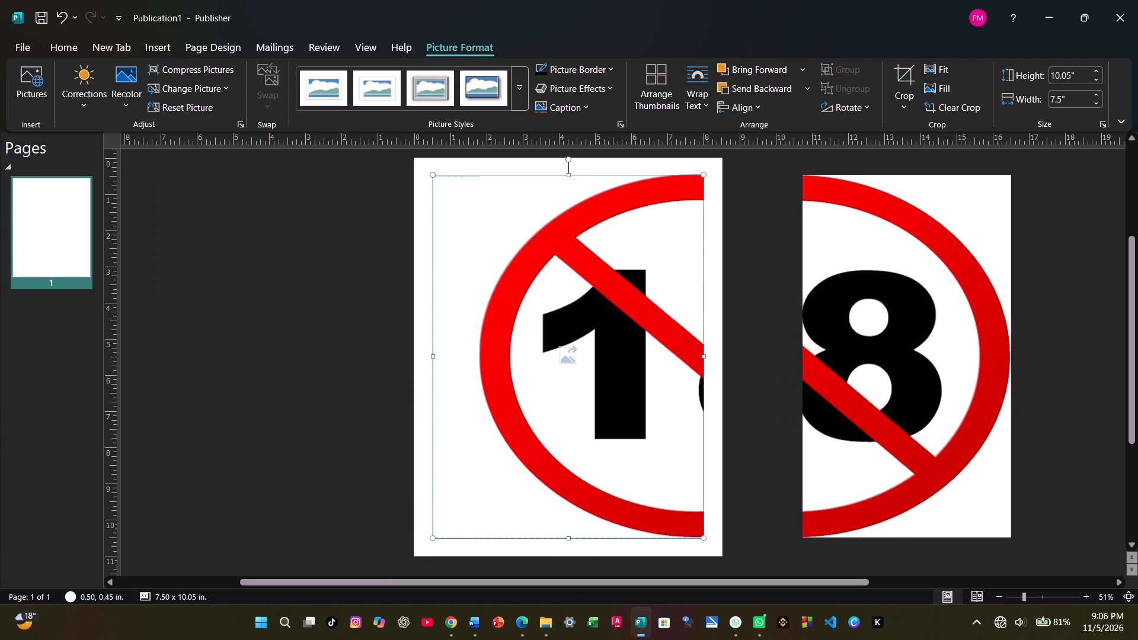
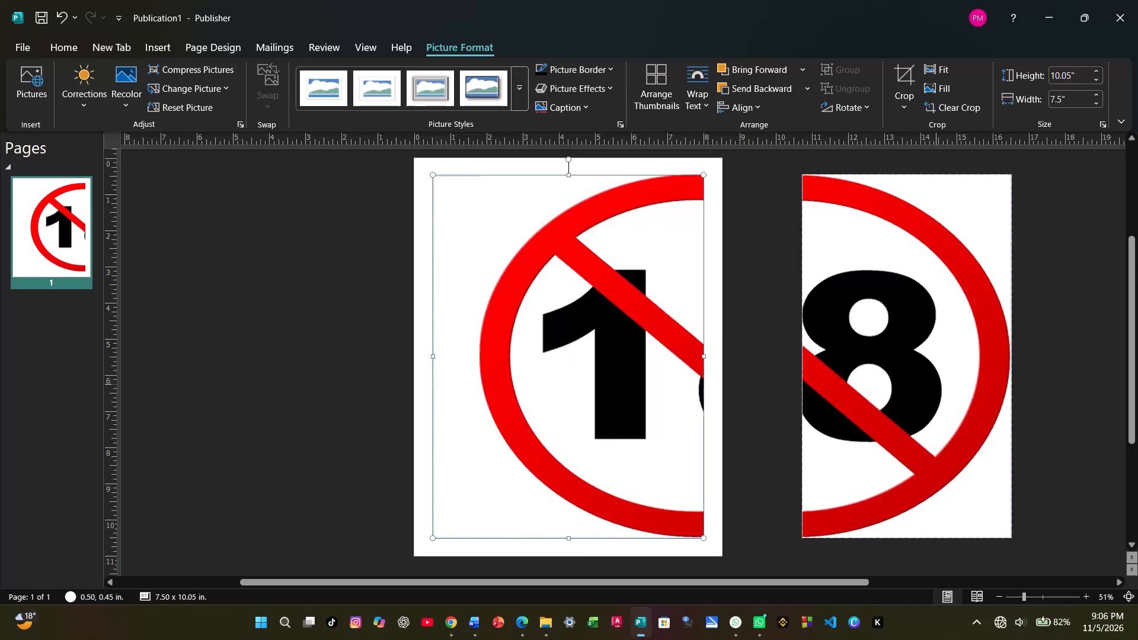
Check the 8 half's fit against the 1 half's cut edge, leaving it off the page at about 11.68, 0.04 in.
left_click_drag(936, 386, 854, 393)
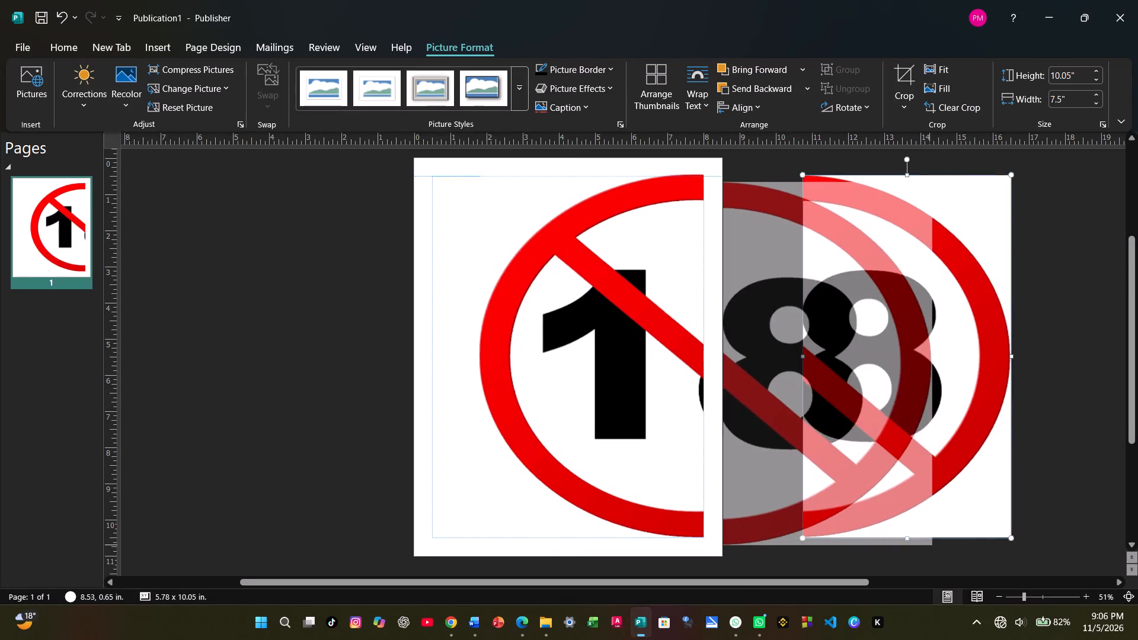
left_click_drag(854, 393, 838, 388)
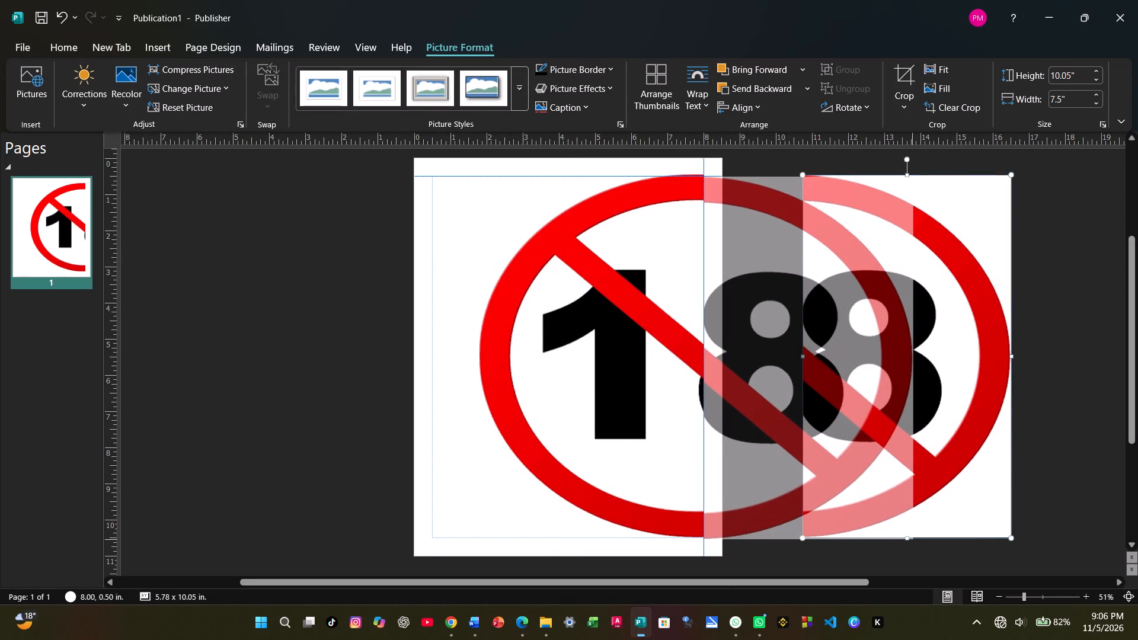
left_click_drag(838, 388, 837, 386)
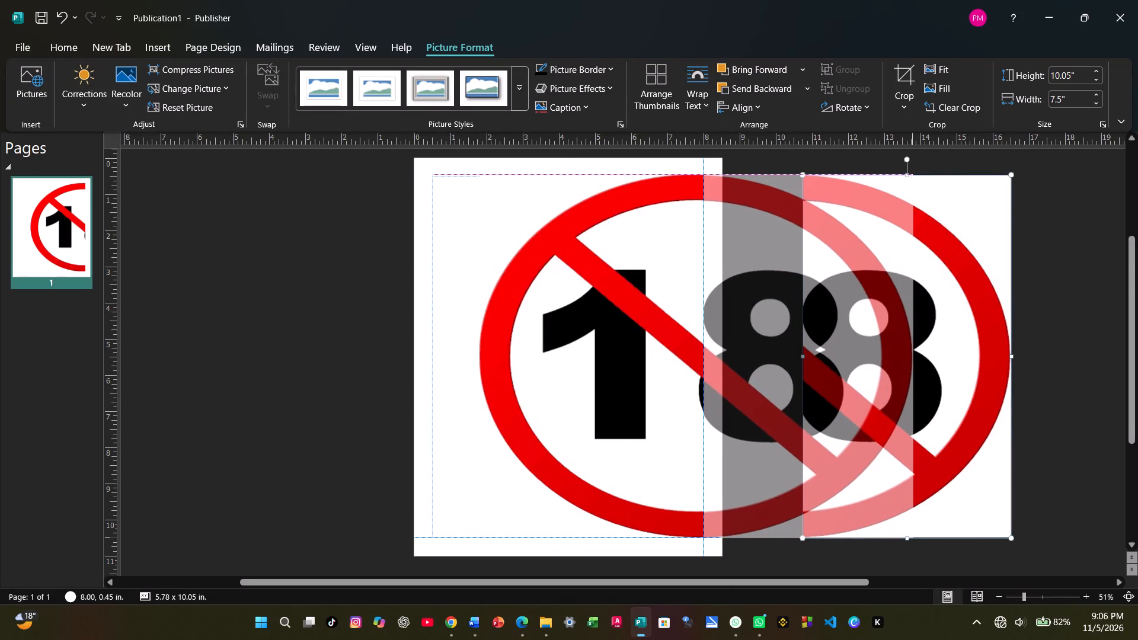
left_click_drag(837, 386, 837, 385)
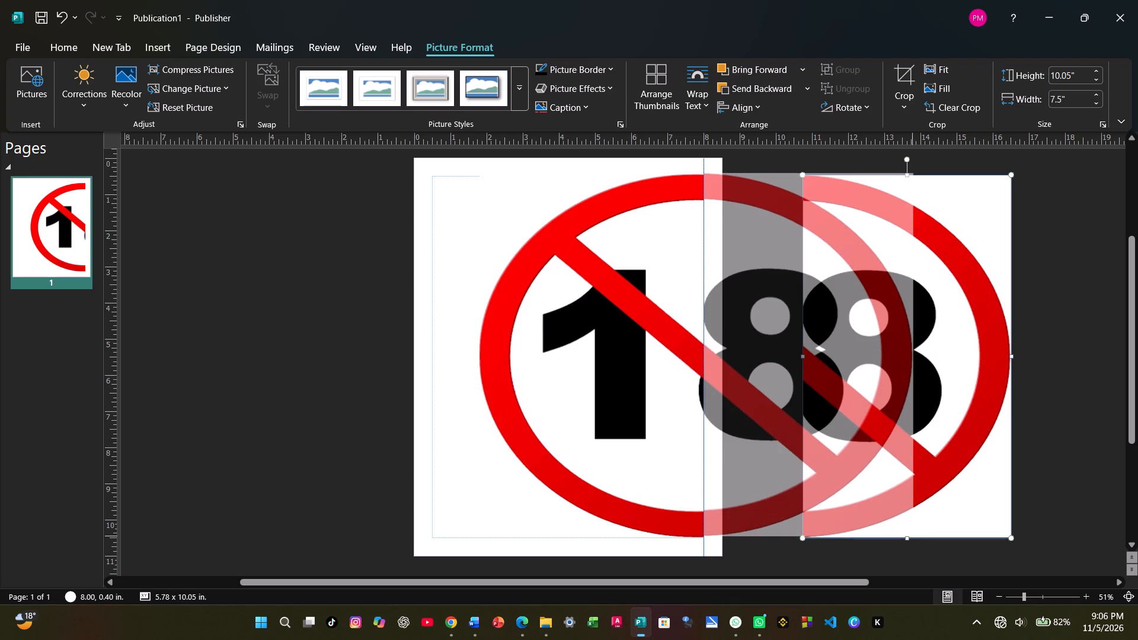
left_click_drag(837, 385, 970, 372)
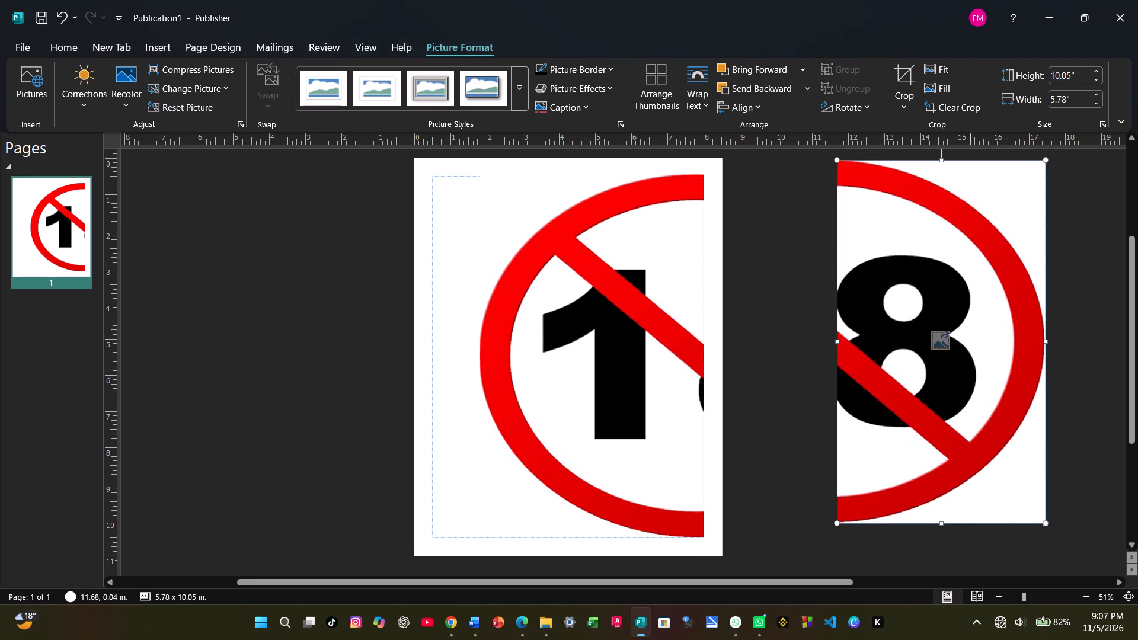
Print one copy of the page holding the 1 half on the EPSON L3250 Series, letter size and one-sided.
left_click(650, 430)
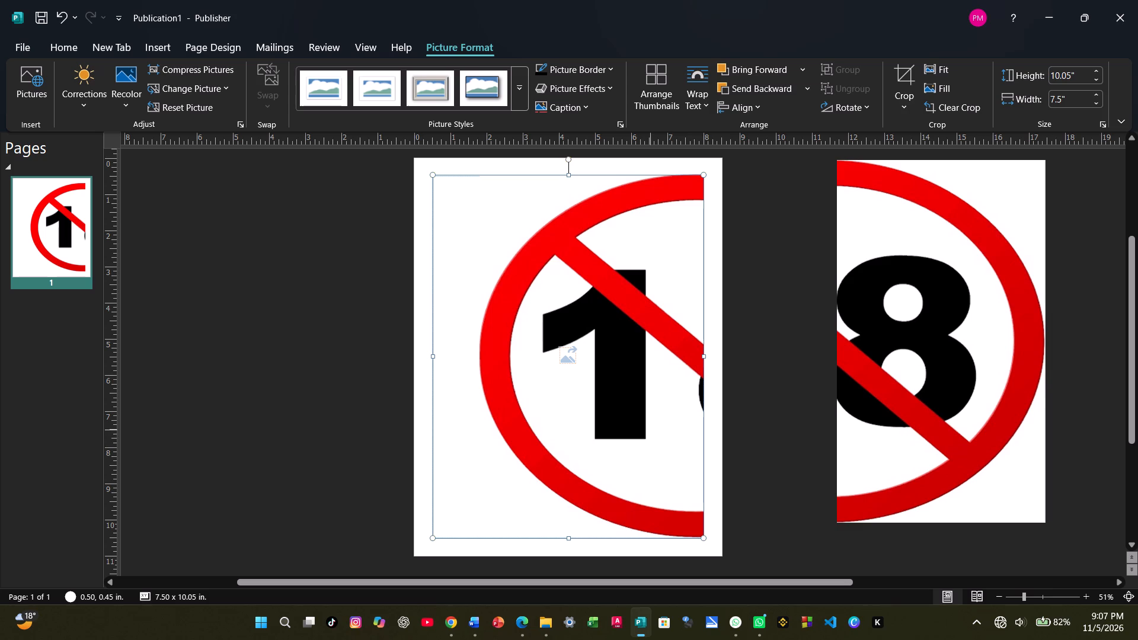
key("ctrl+p")
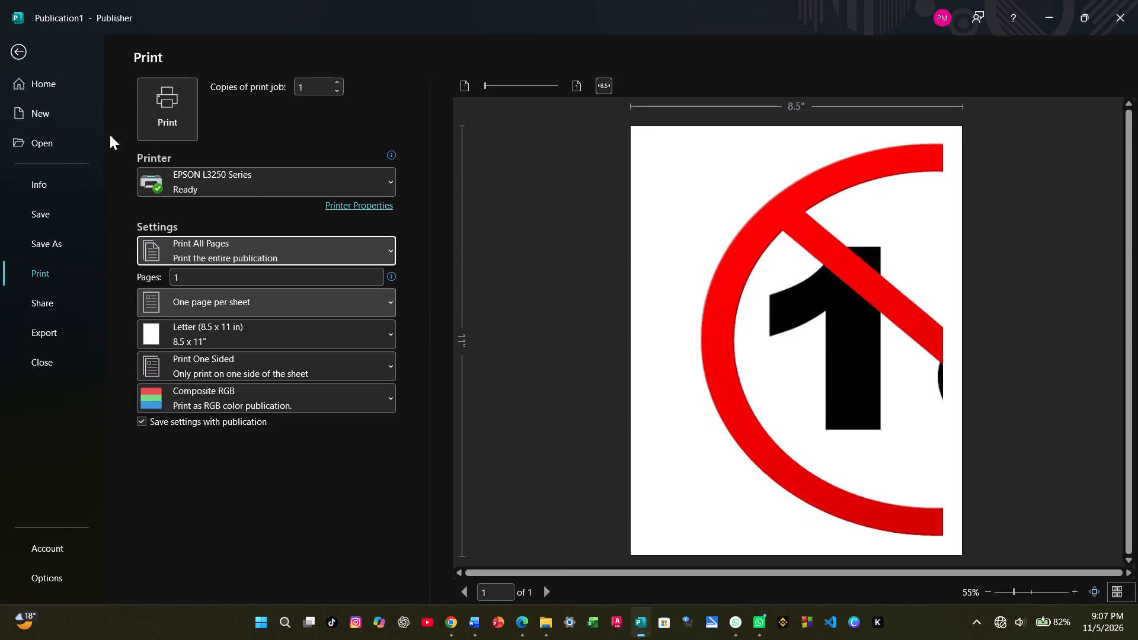
left_click(167, 97)
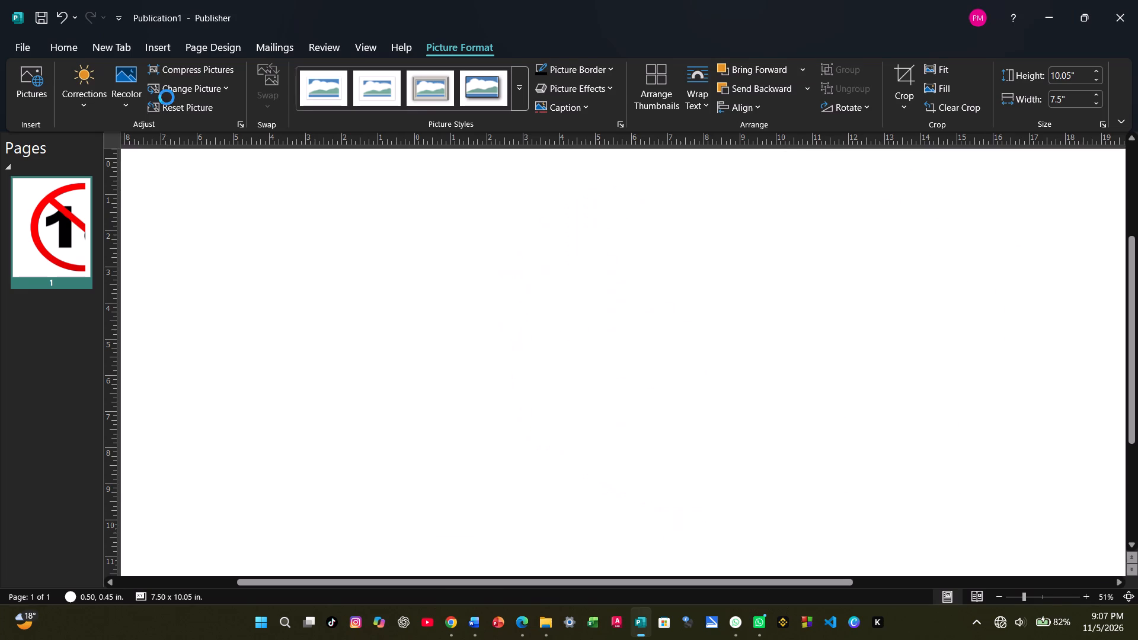
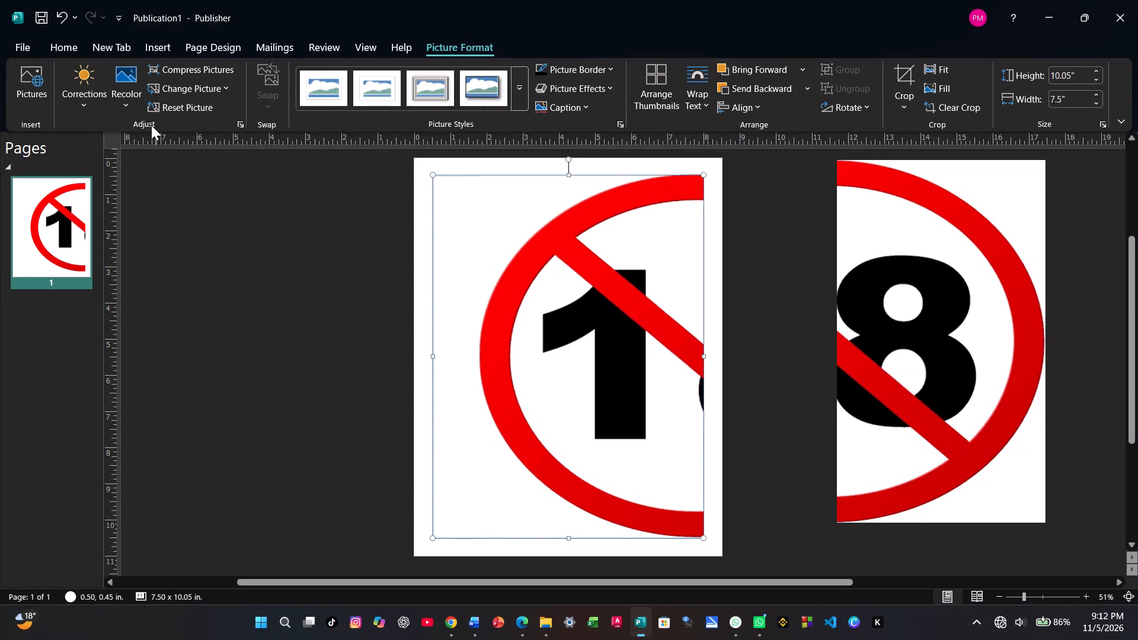
Open the publication's file-management view, with the 1 half still placed on the page.
left_click(12, 38)
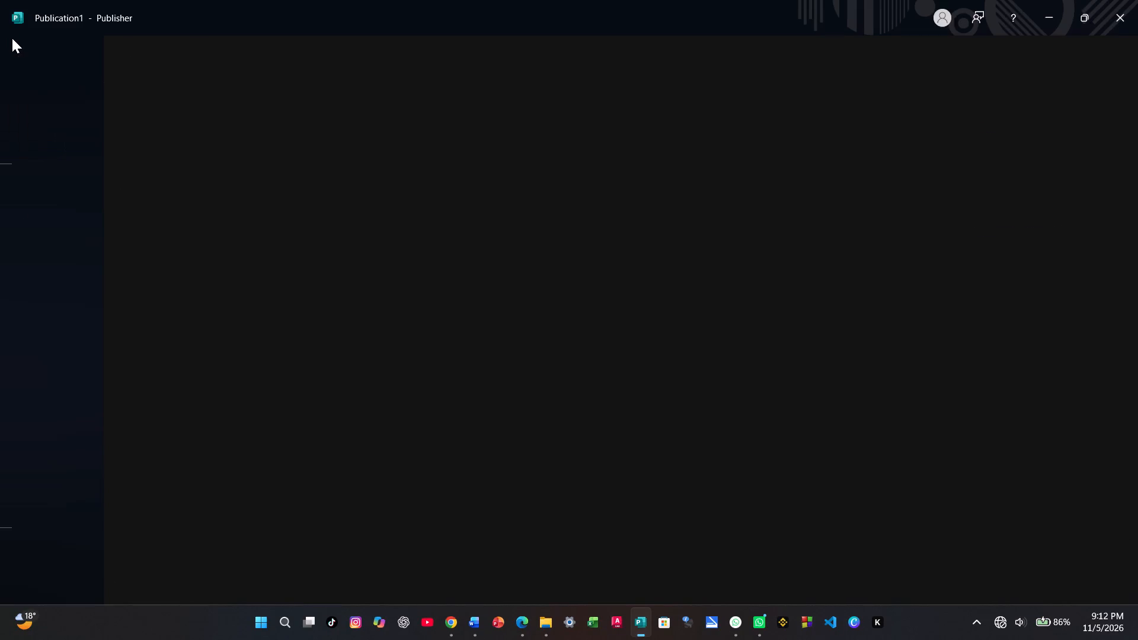
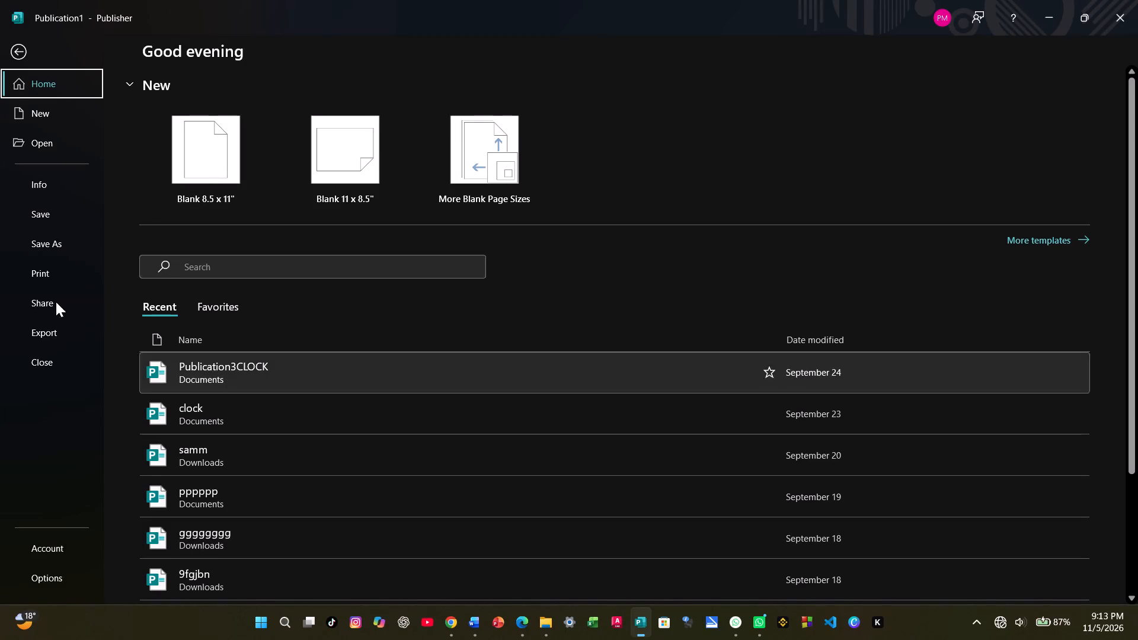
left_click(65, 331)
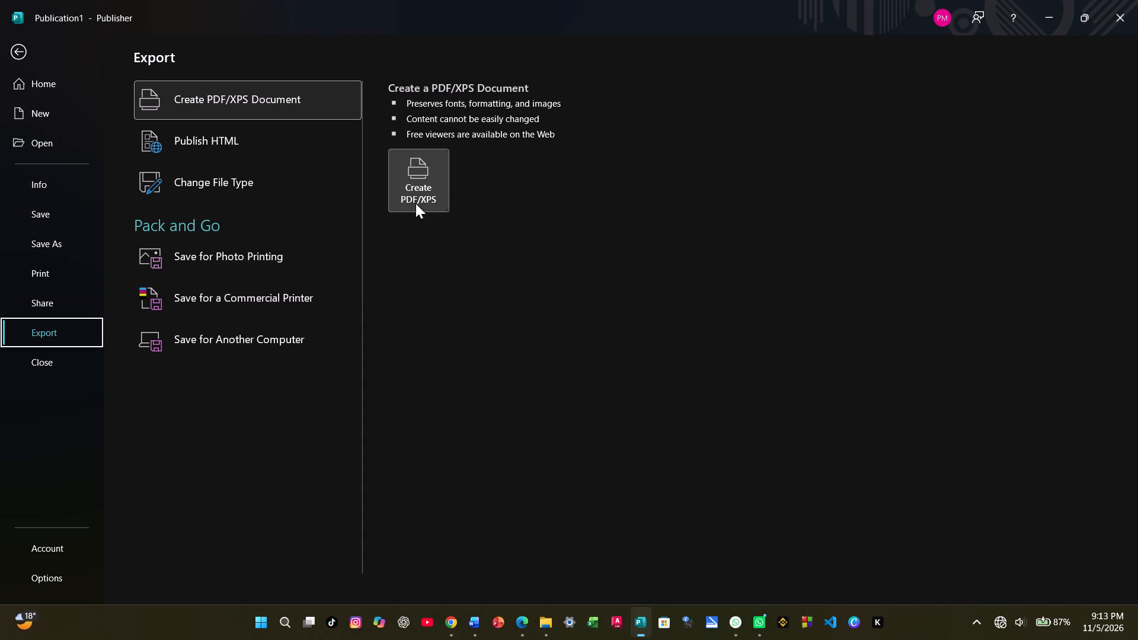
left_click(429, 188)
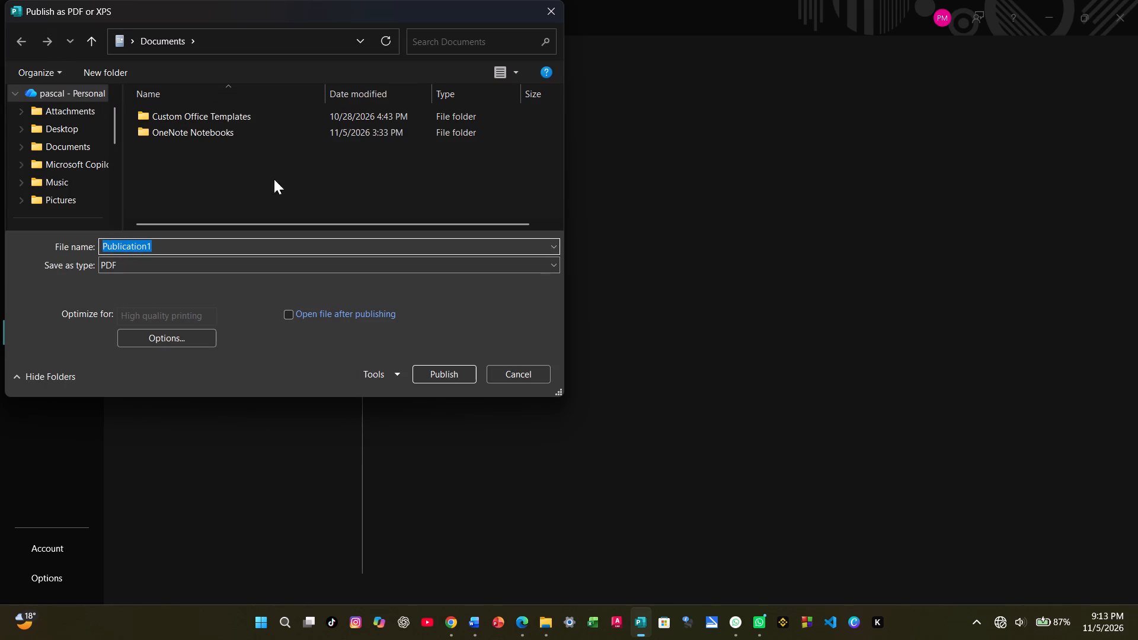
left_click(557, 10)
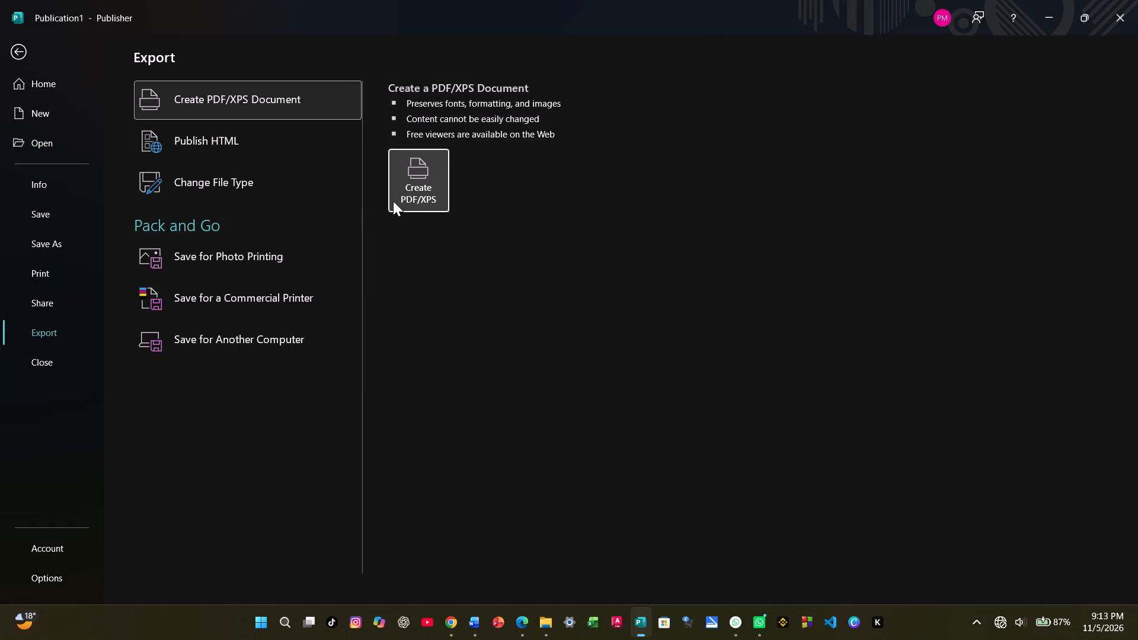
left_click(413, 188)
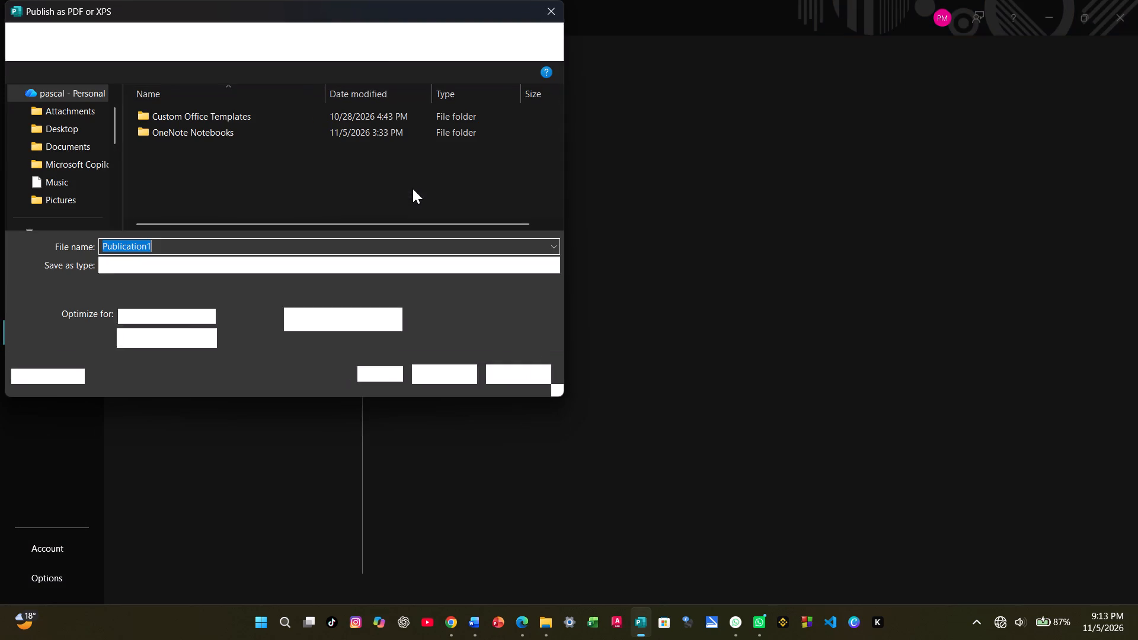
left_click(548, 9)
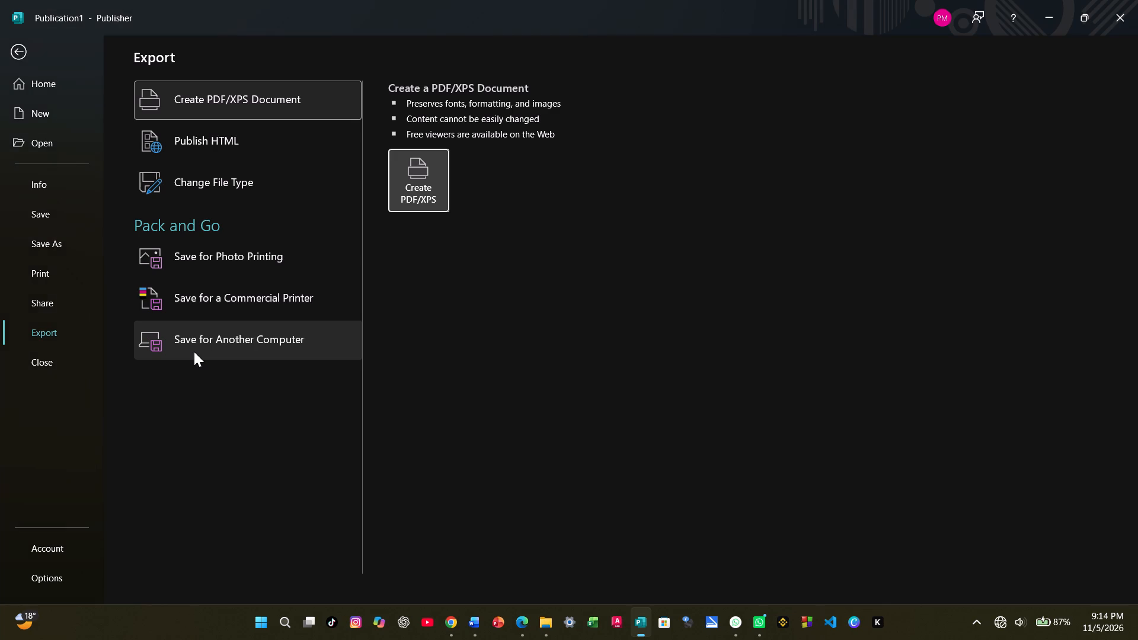
Start a JPEG image set export for photo printing and save the publication as under1 in the Documents folder.
left_click(187, 260)
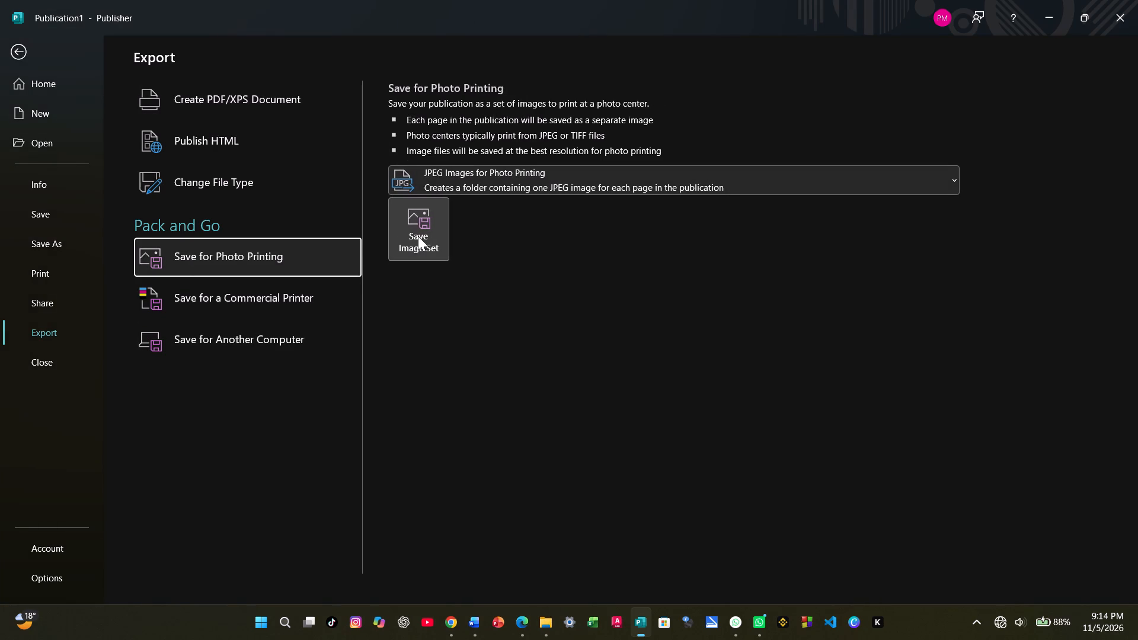
left_click(418, 236)
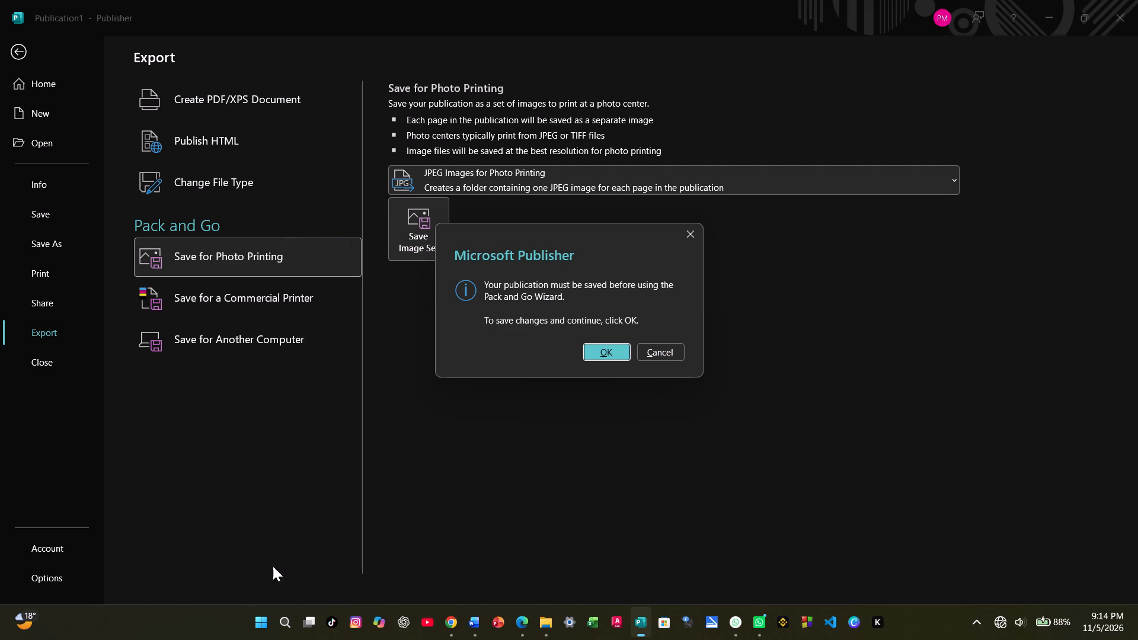
left_click(56, 242)
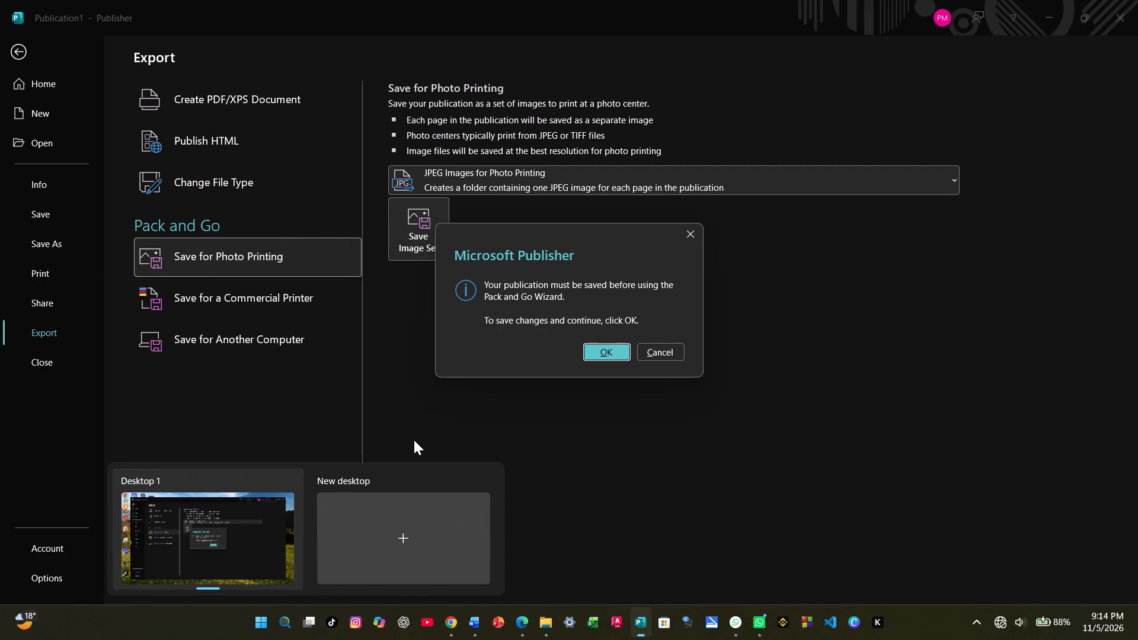
left_click(602, 354)
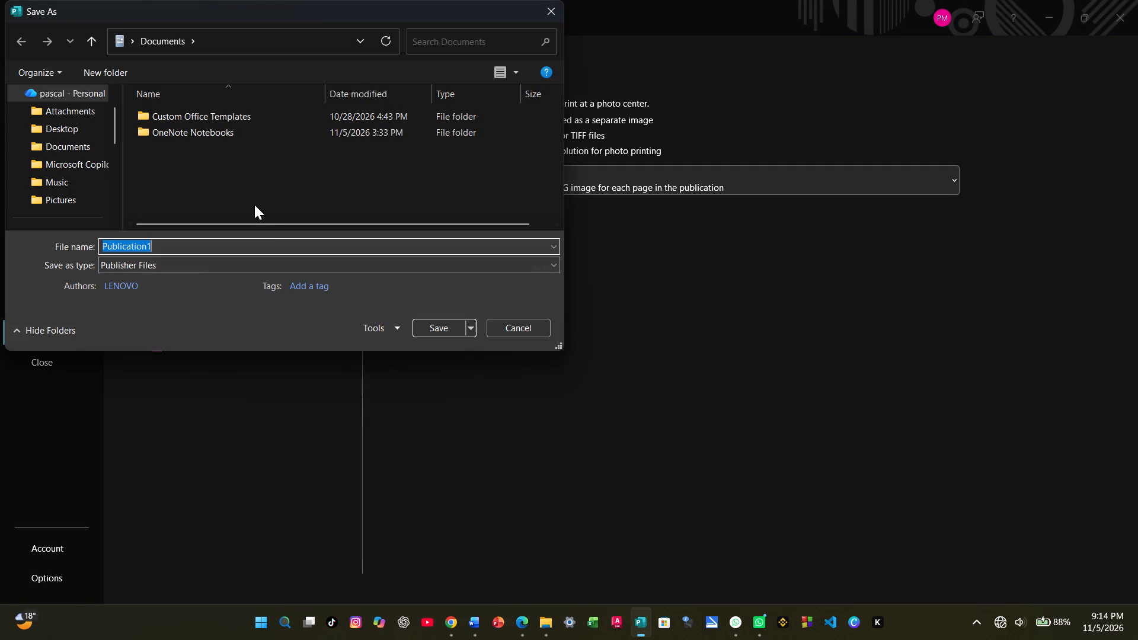
left_click(175, 251)
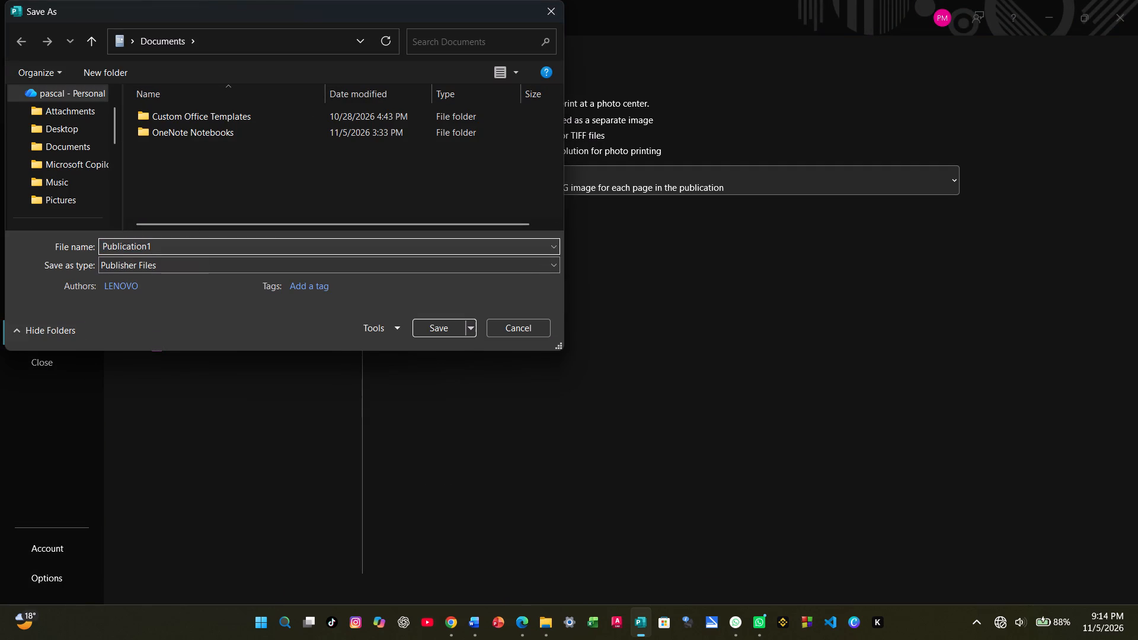
key("BackSpace")
key("BackSpace")
key("BackSpace")
key("BackSpace")
key("BackSpace")
key("BackSpace")
key("BackSpace")
key("BackSpace")
key("BackSpace")
key("BackSpace")
key("BackSpace")
key("BackSpace")
key("BackSpace")
key("BackSpace")
key("BackSpace")
key("BackSpace")
key("BackSpace")
key("BackSpace")
type("under")
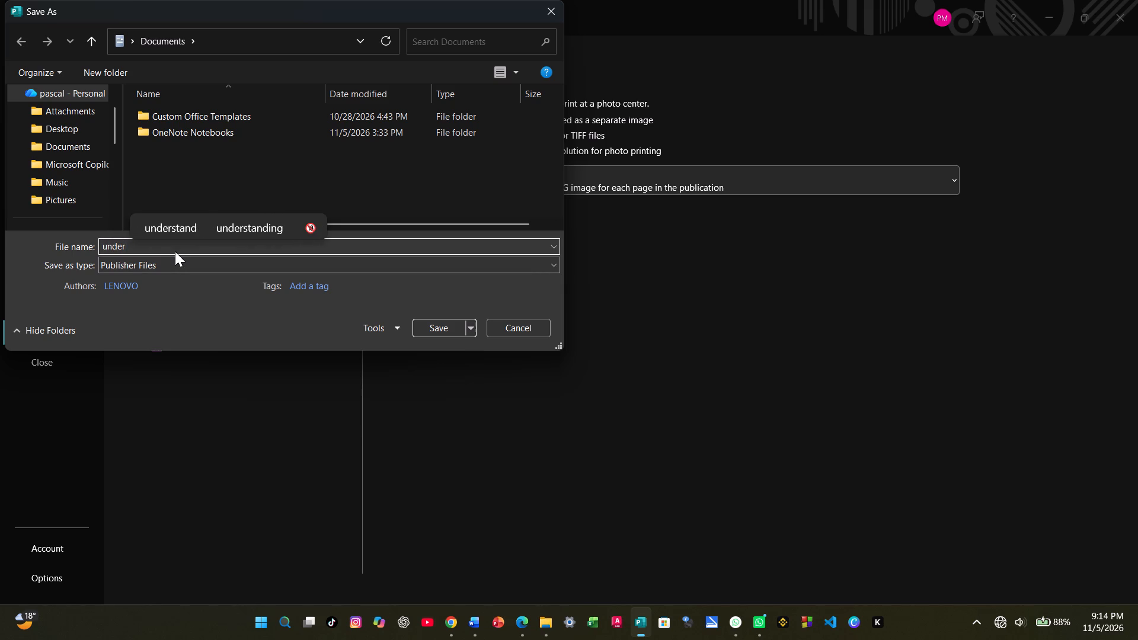
key("1")
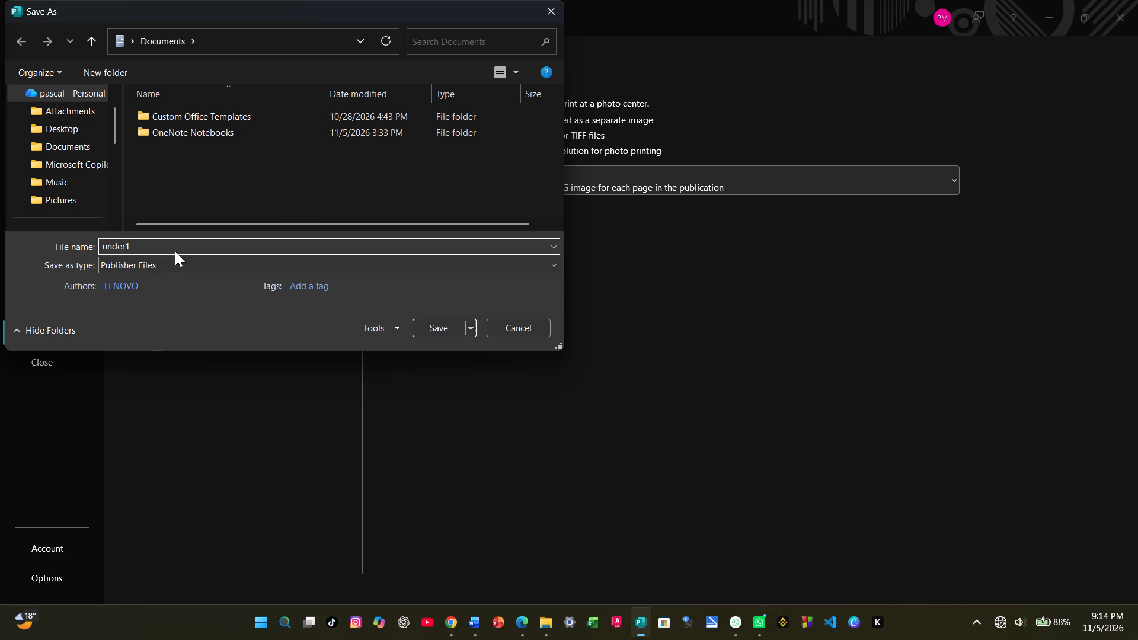
left_click(442, 331)
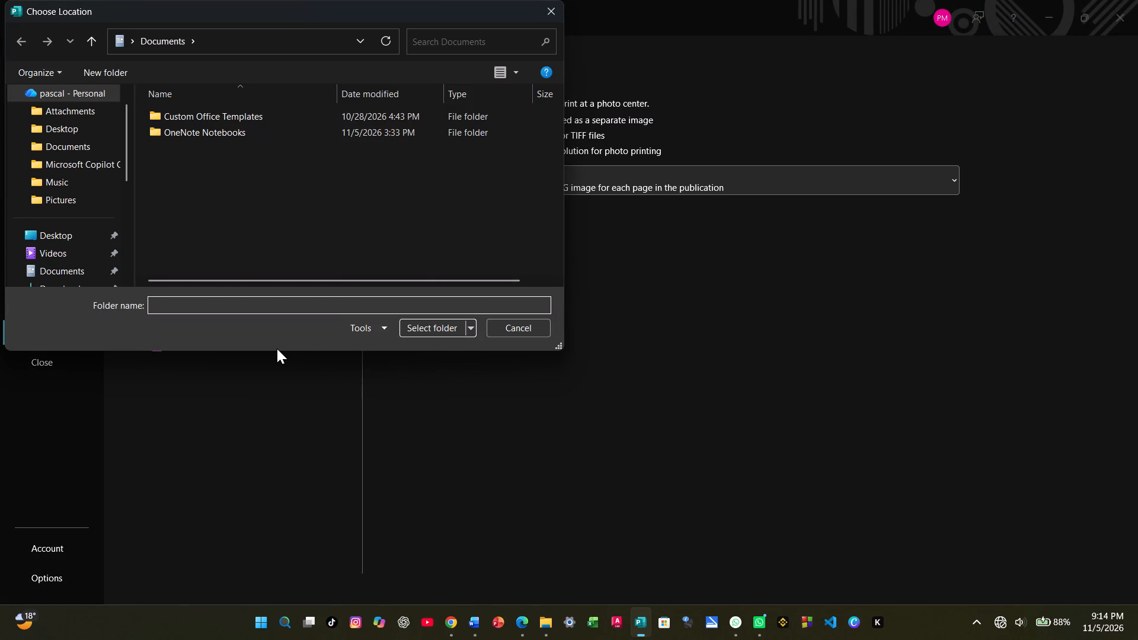
Export the page with the 1 half as a JPEG image set for photo printing into the Downloads folder.
left_click(549, 14)
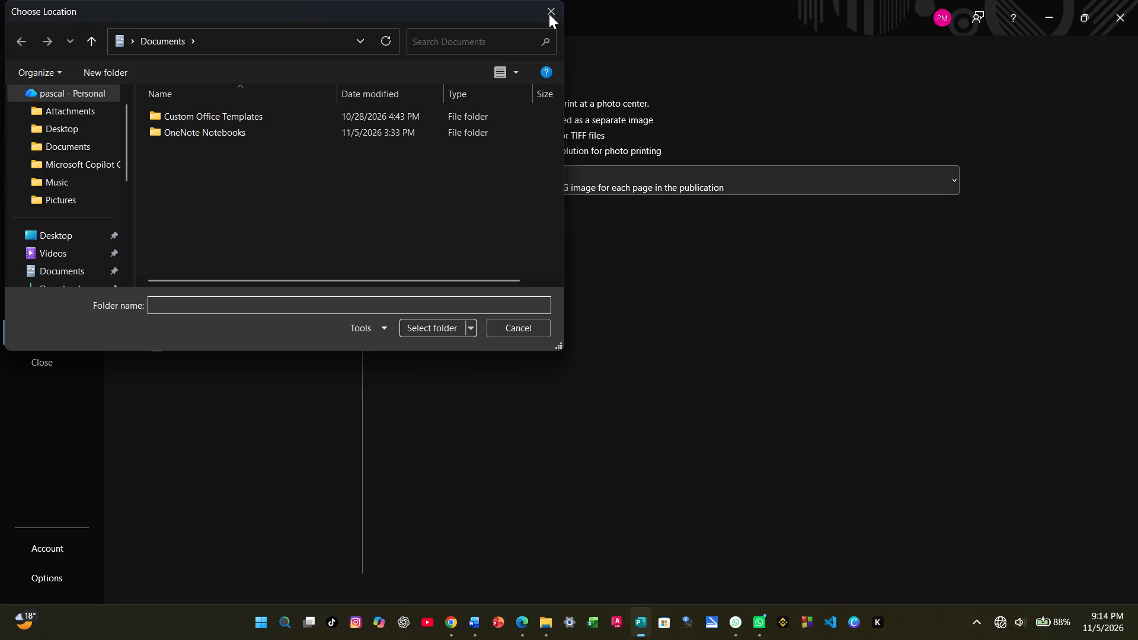
left_click(417, 251)
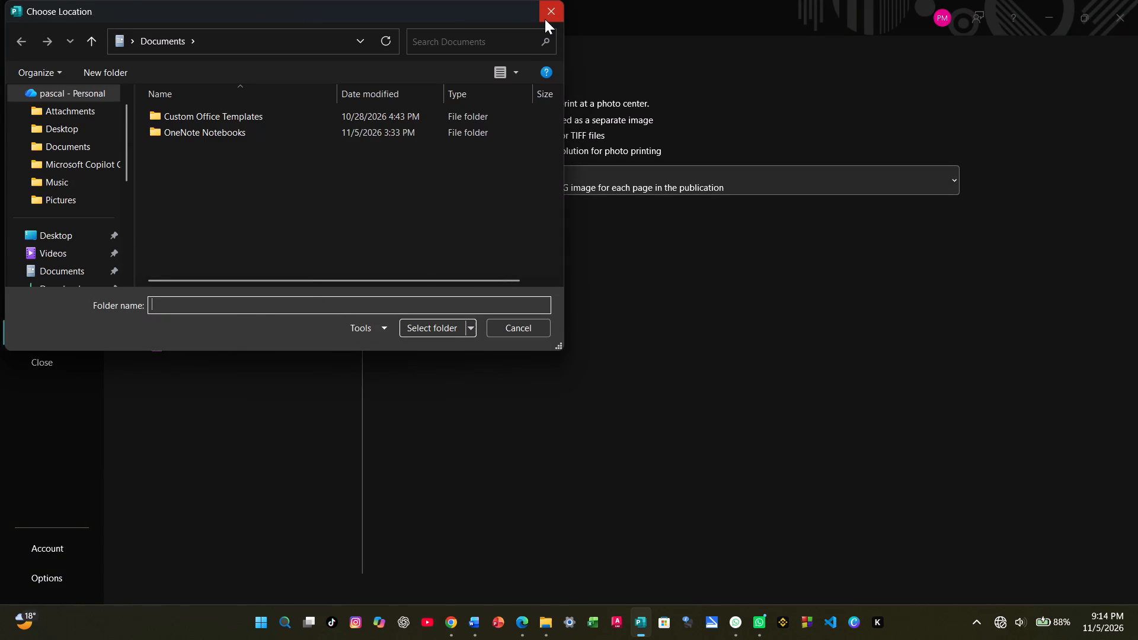
scroll(62, 231, "left", 1)
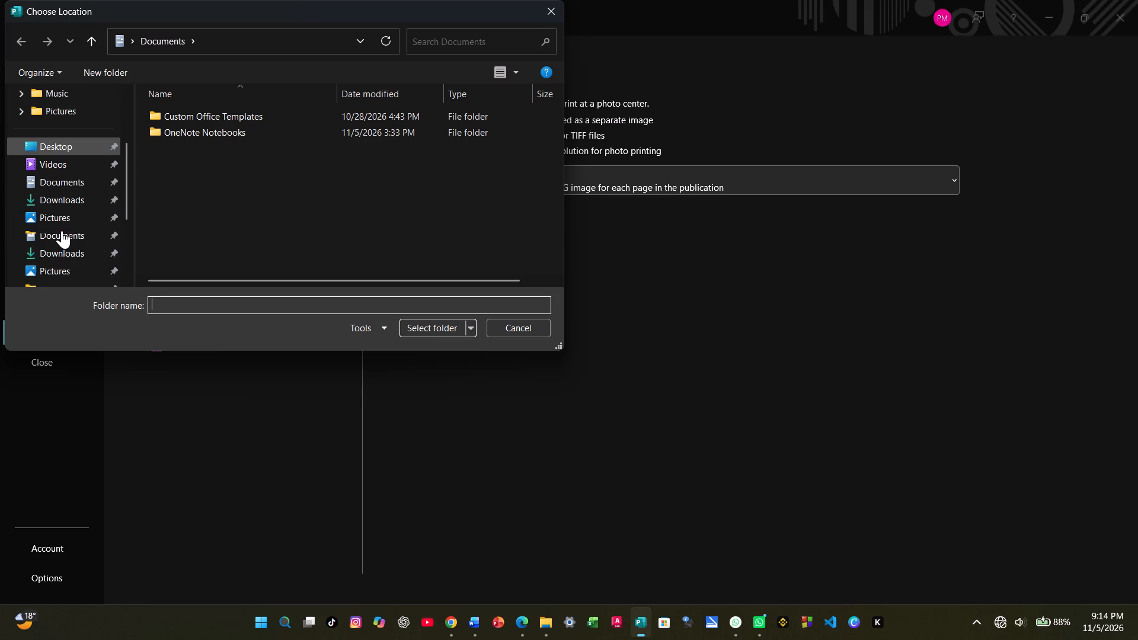
scroll(62, 231, "left", 1)
left_click(70, 200)
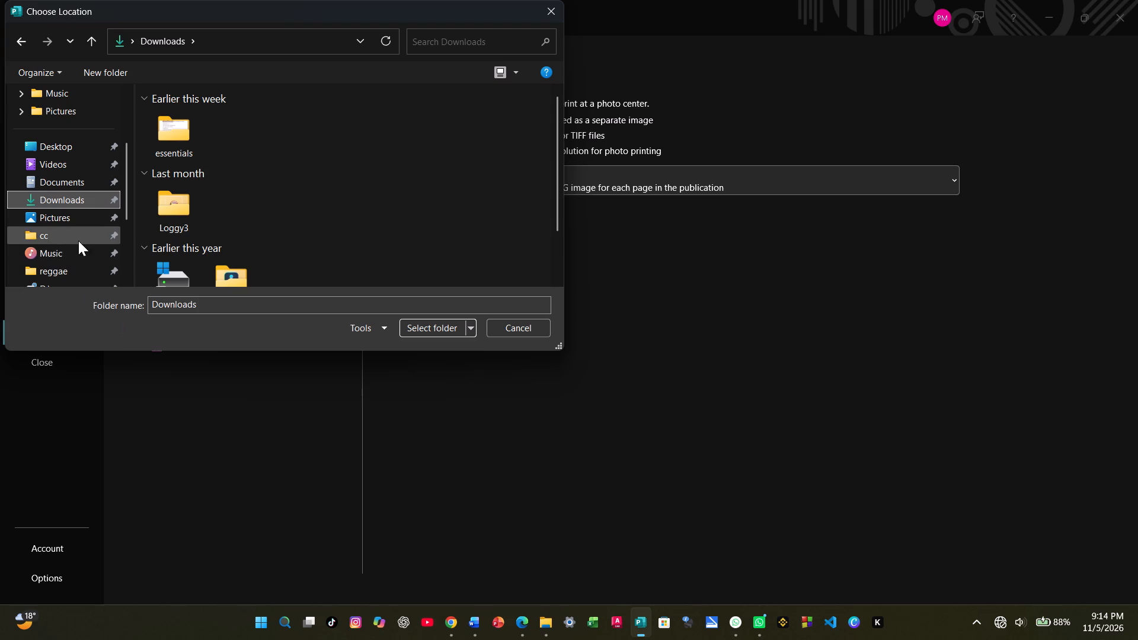
double_click(445, 325)
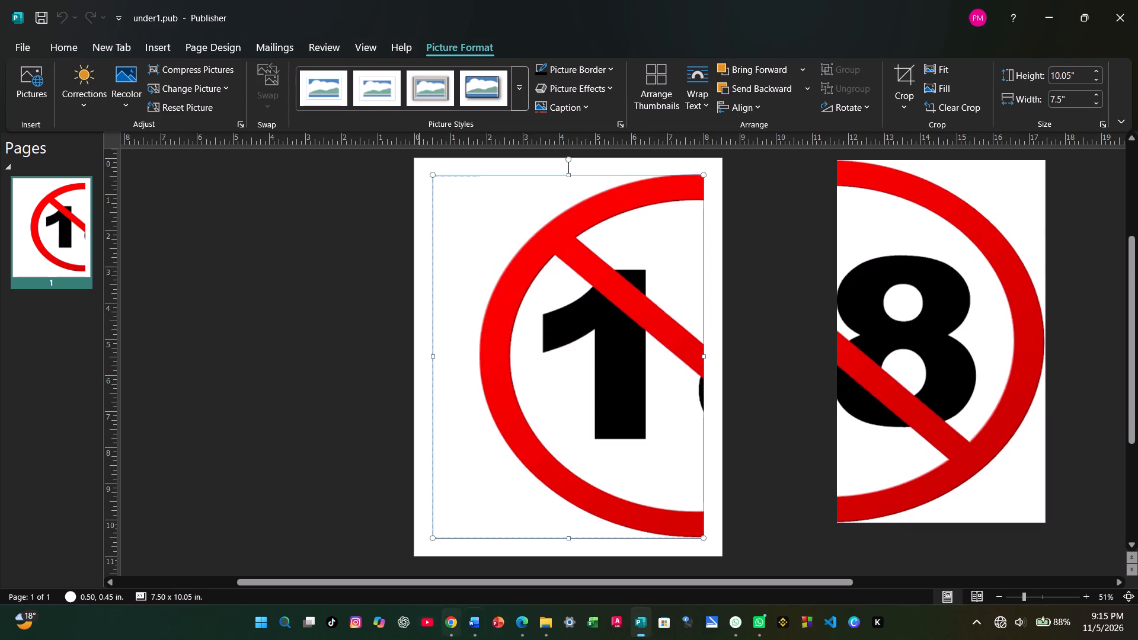
Check the exported page01 image in the under1 folder of Downloads, then return to the publication.
left_click(548, 623)
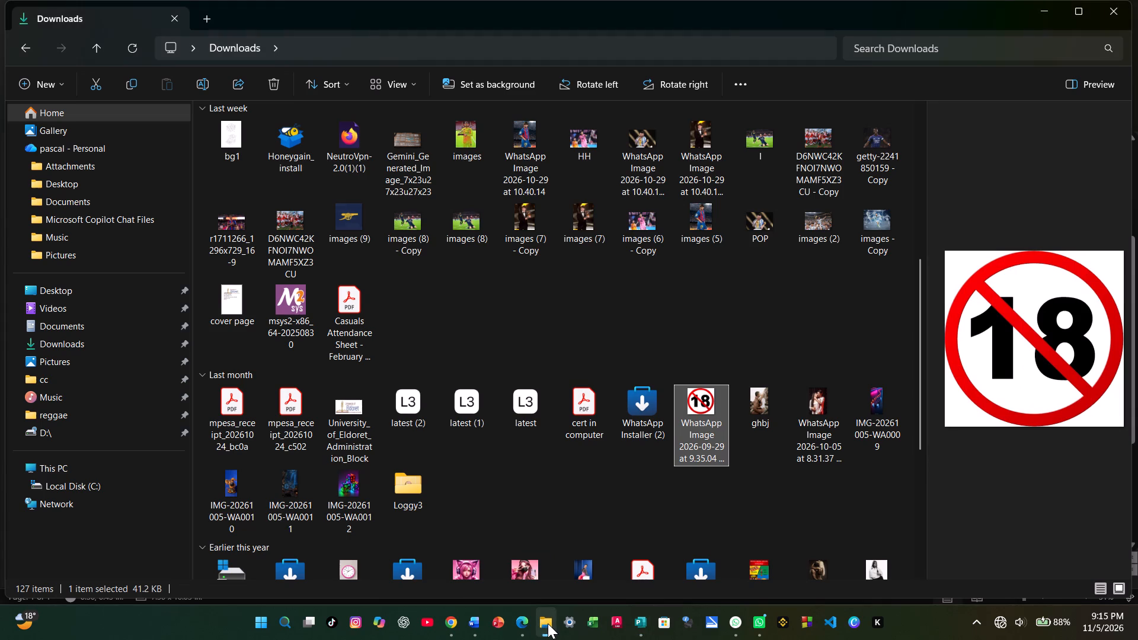
left_click(132, 50)
scroll(331, 219, "up", 6)
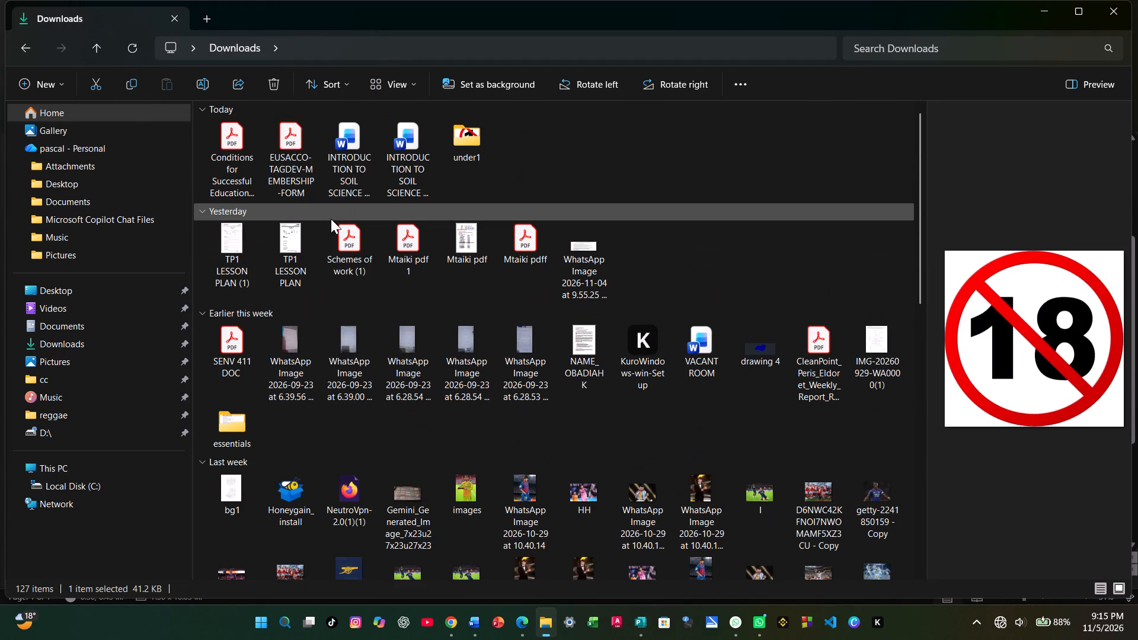
scroll(331, 219, "up", 1)
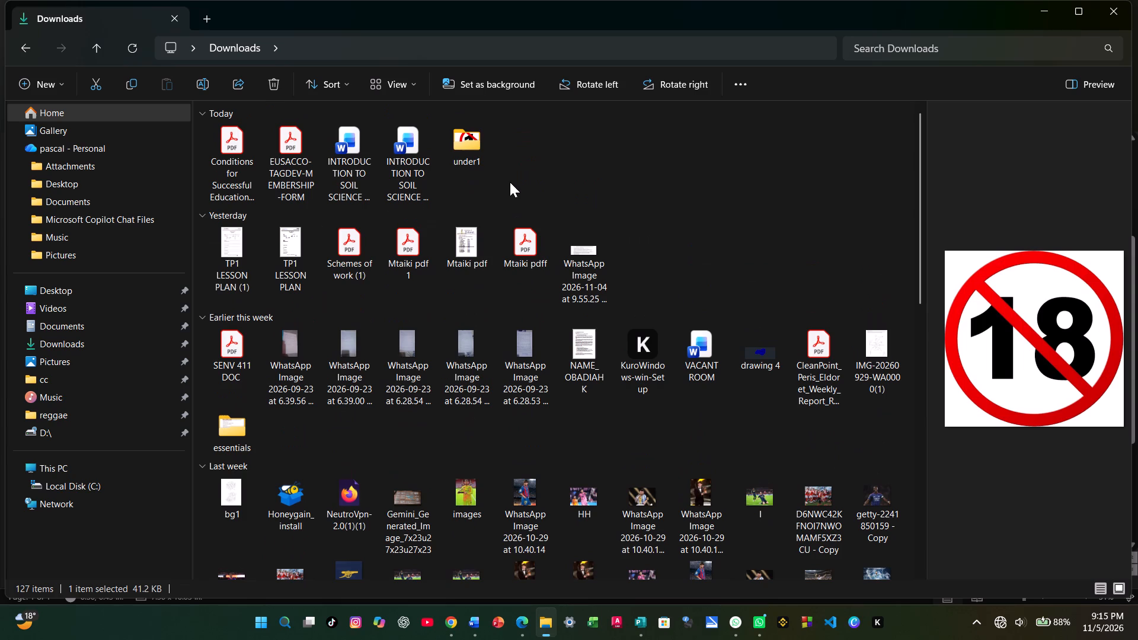
double_click(483, 164)
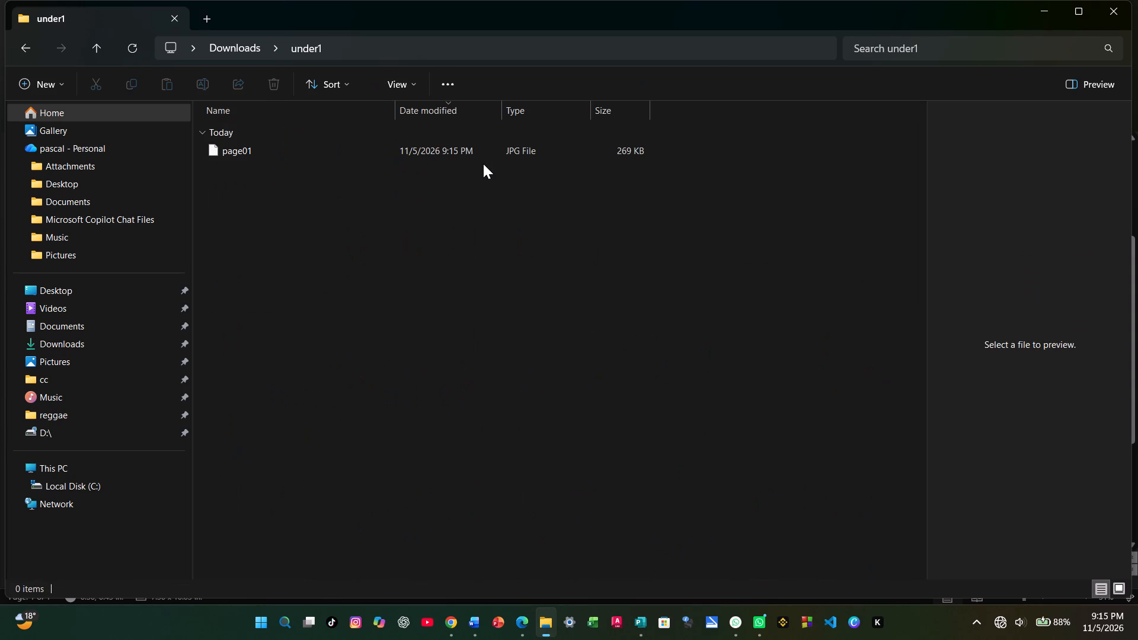
left_click_drag(275, 135, 278, 153)
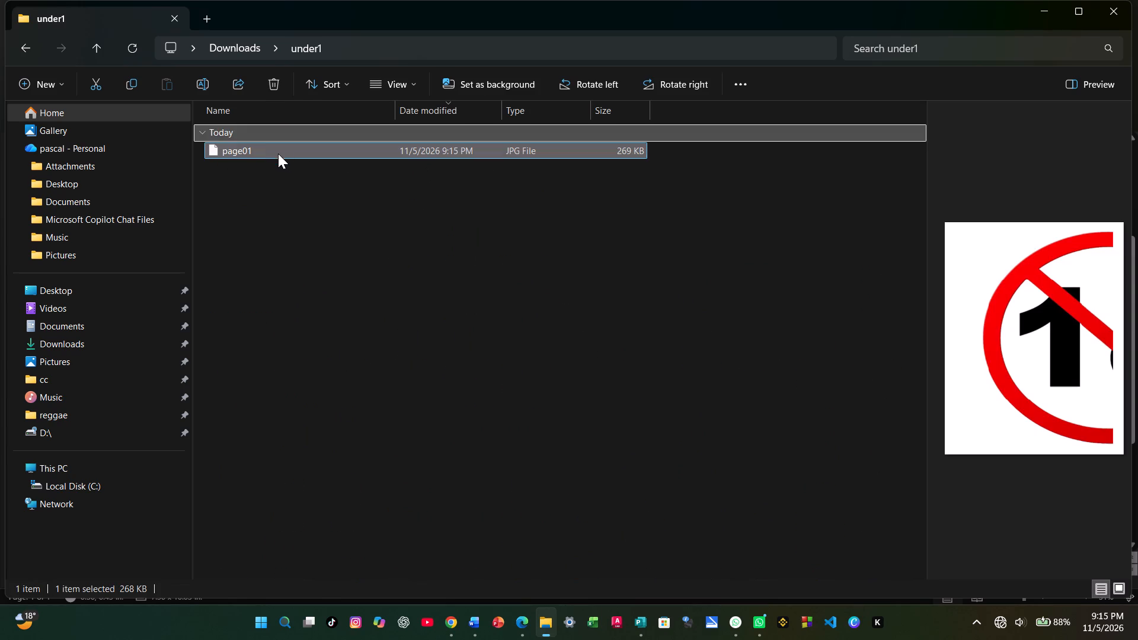
left_click_drag(278, 153, 280, 155)
double_click(280, 155)
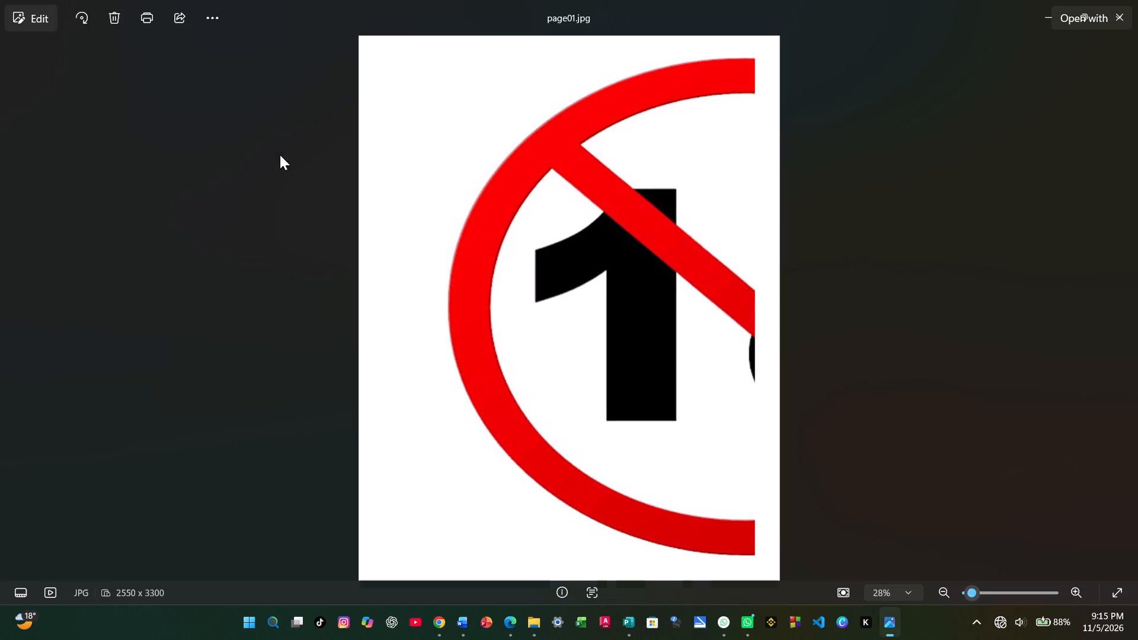
left_click(1046, 16)
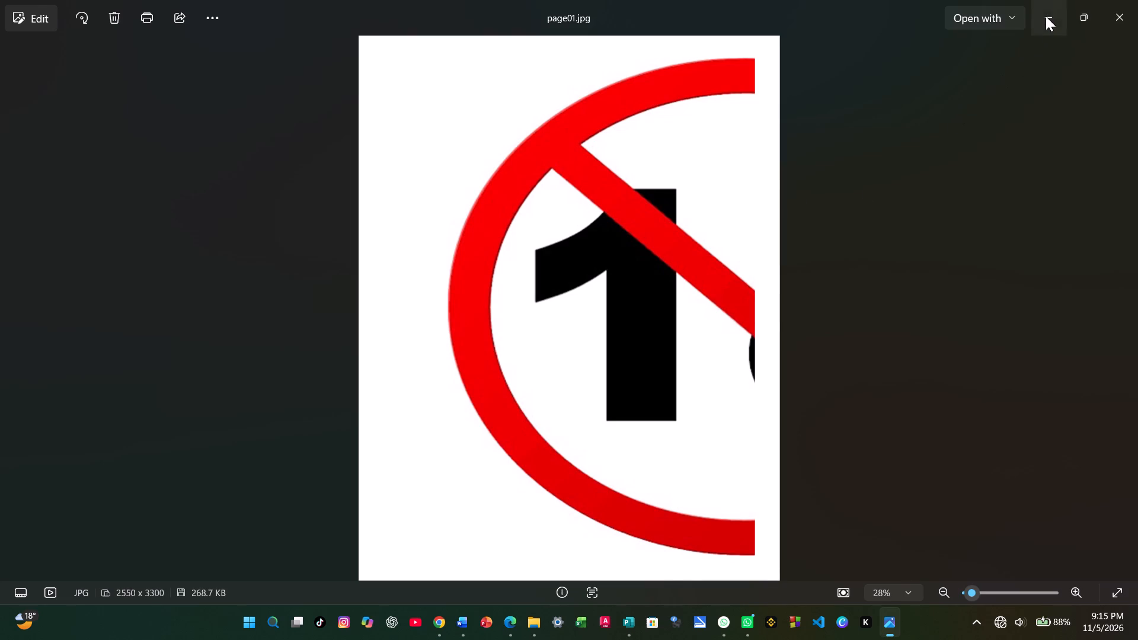
left_click(1044, 11)
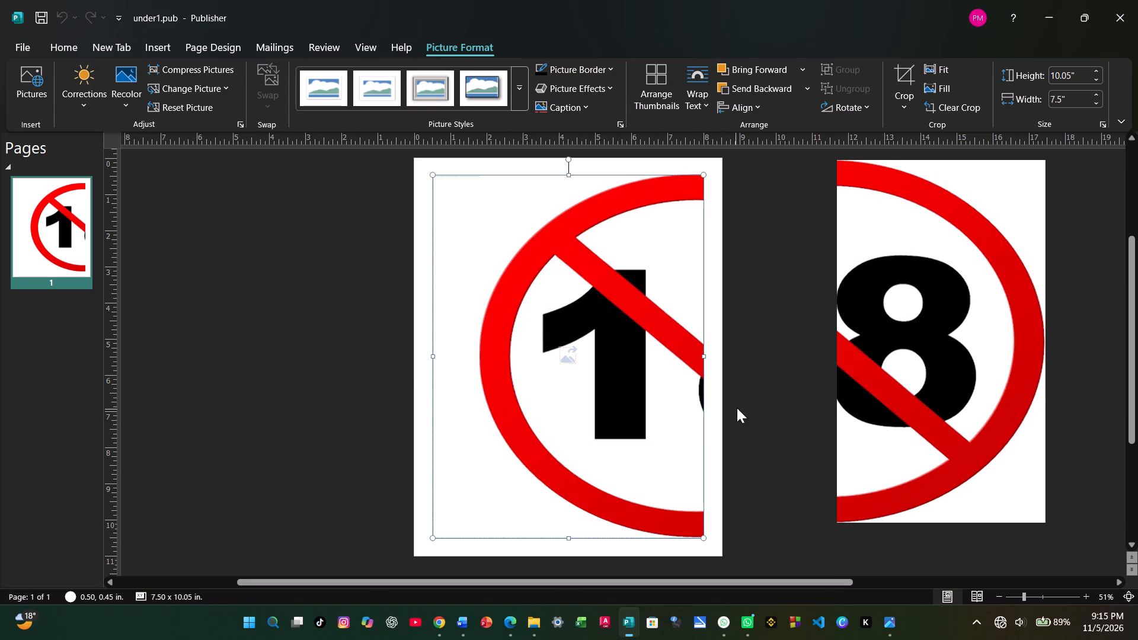
Replace the 1 half on the page with the 8 half, positioned at 0.50, 0.50 in against the left and top margins.
left_click_drag(519, 387, 198, 354)
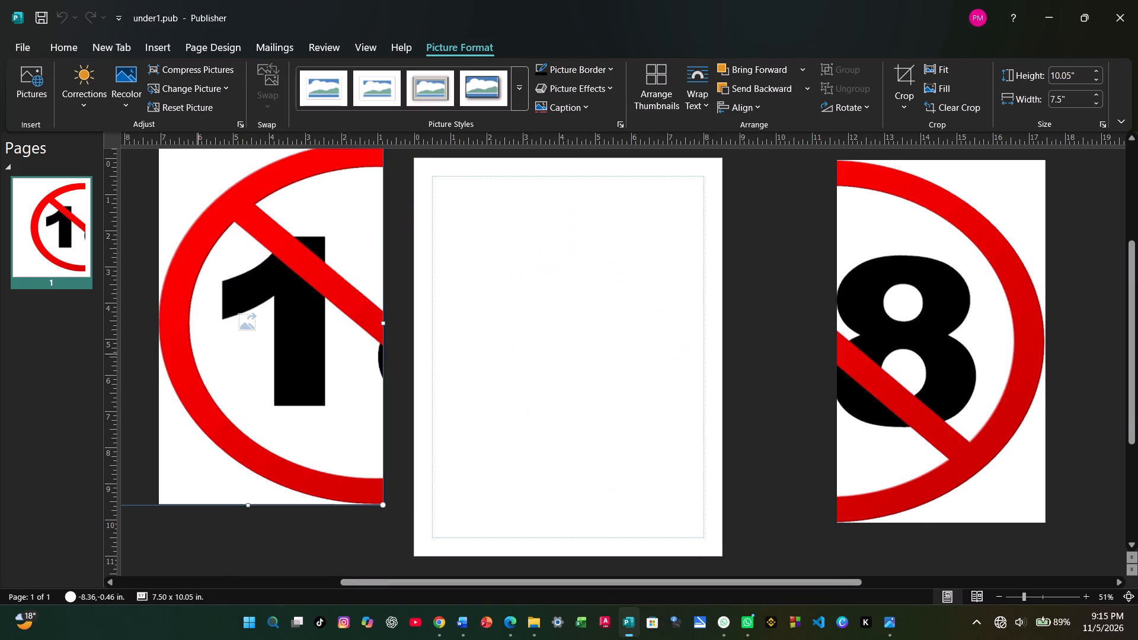
left_click_drag(895, 372, 638, 388)
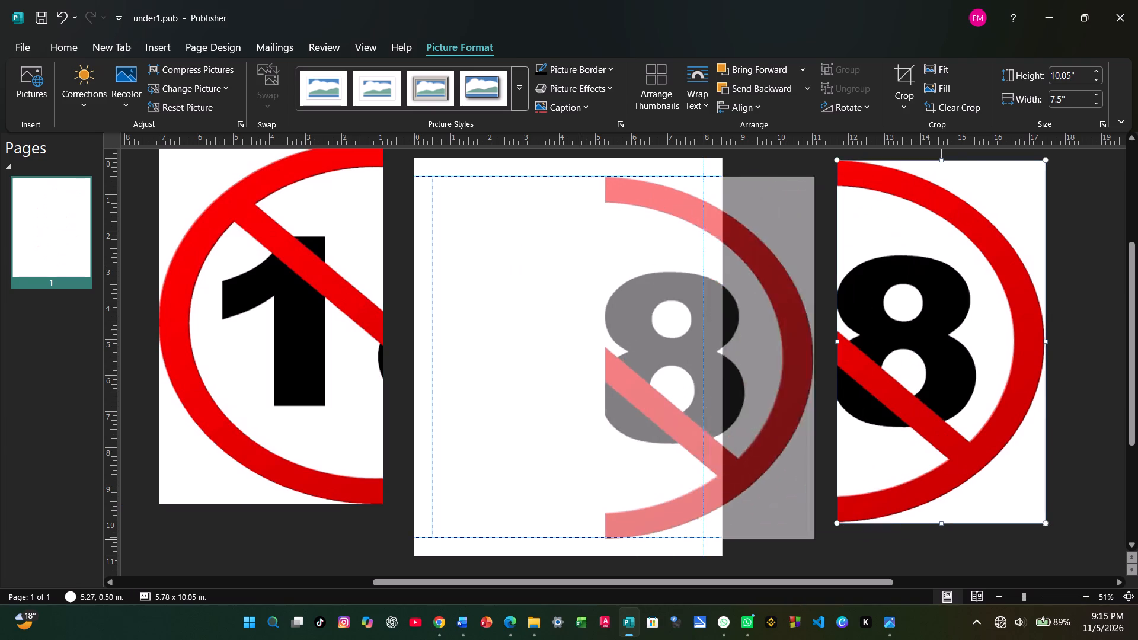
left_click_drag(638, 388, 496, 393)
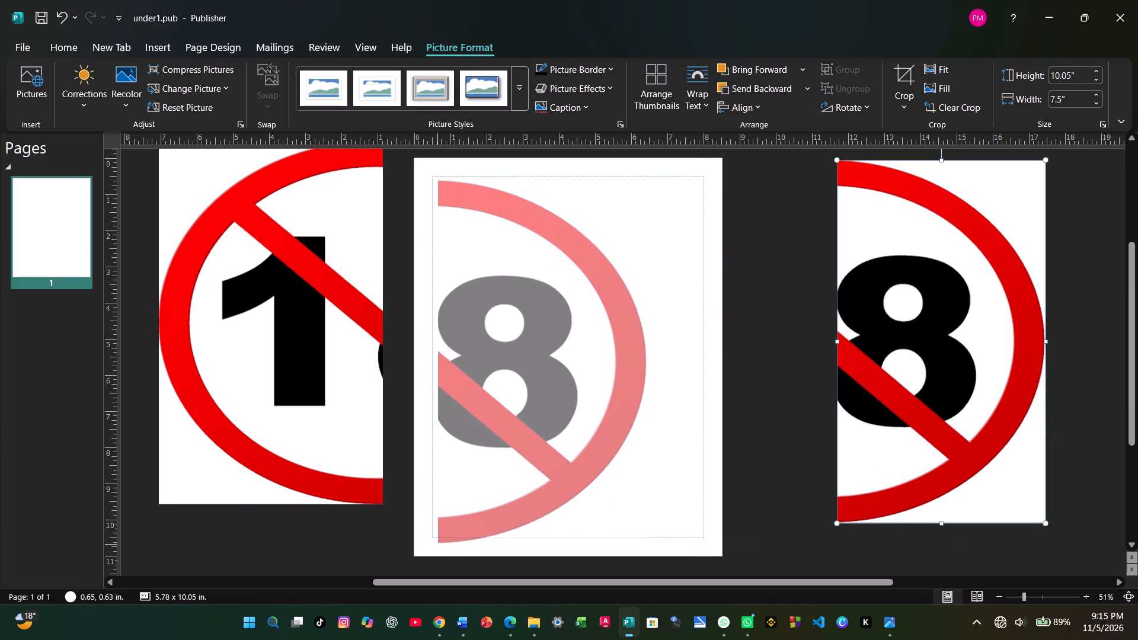
left_click_drag(496, 393, 493, 388)
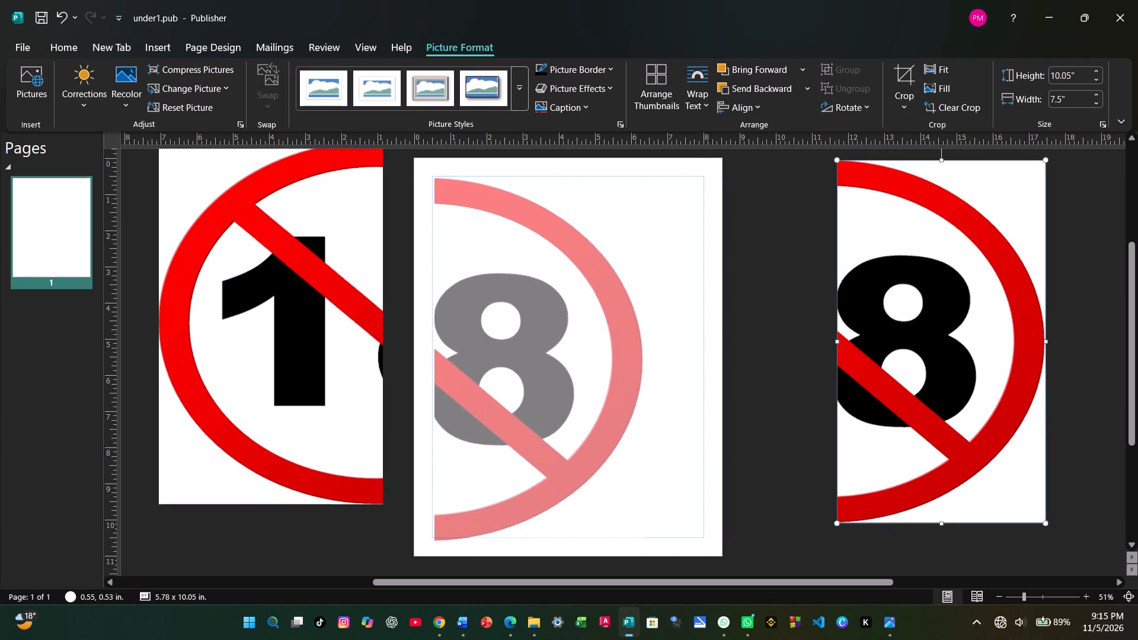
left_click_drag(493, 388, 491, 388)
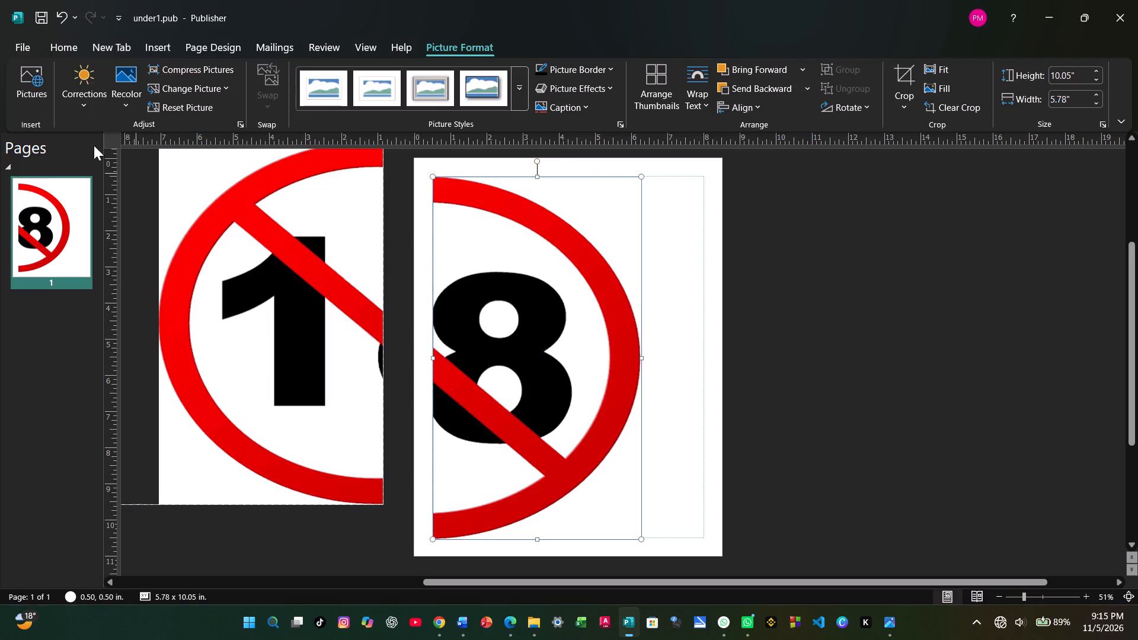
Save a copy of the publication as under2 in the Downloads folder, keeping the Publisher file type.
left_click(33, 45)
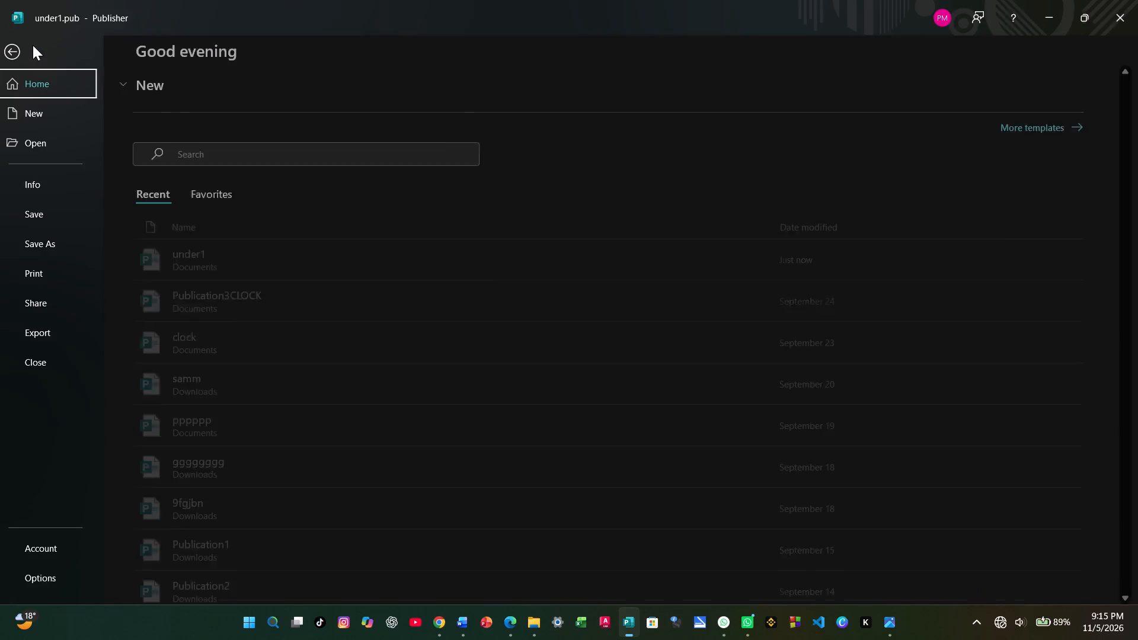
left_click(62, 241)
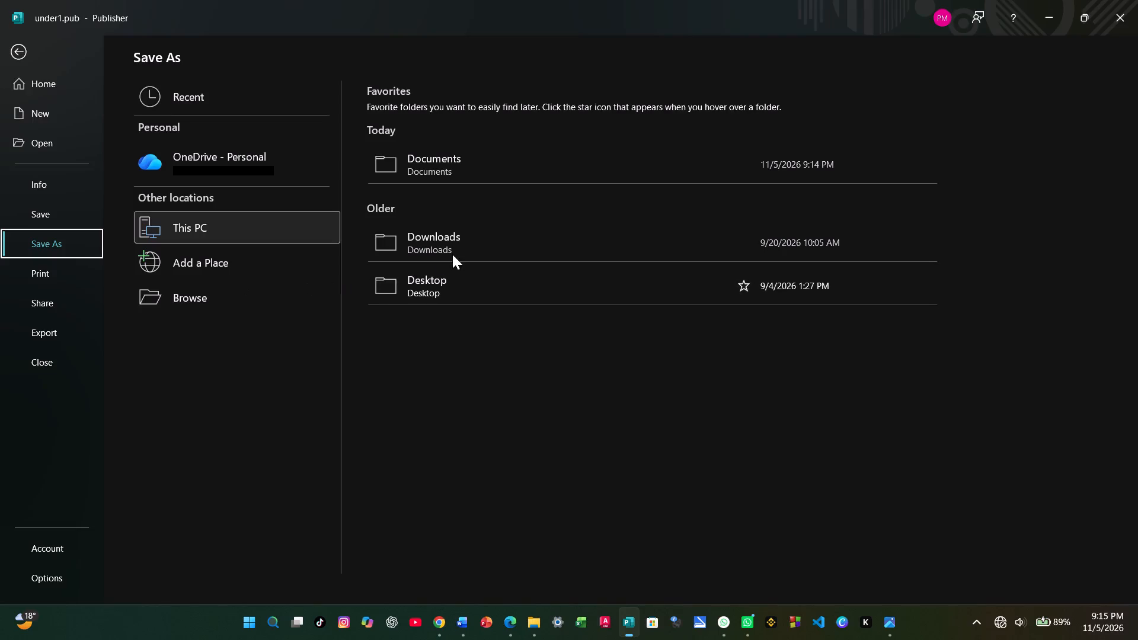
left_click(217, 295)
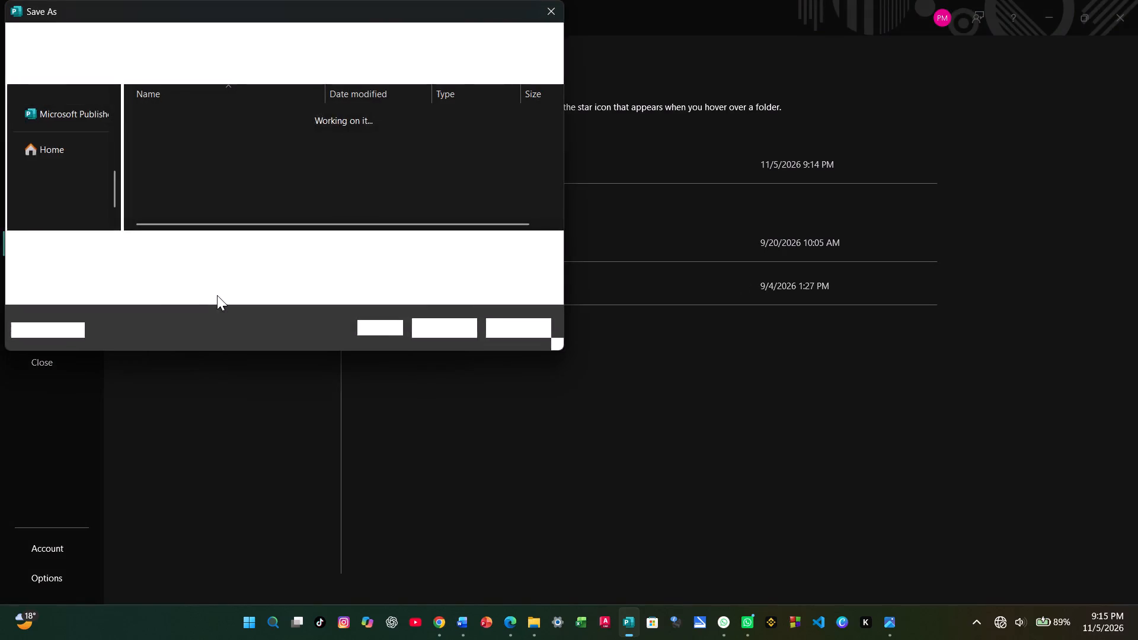
scroll(49, 203, "down", 1)
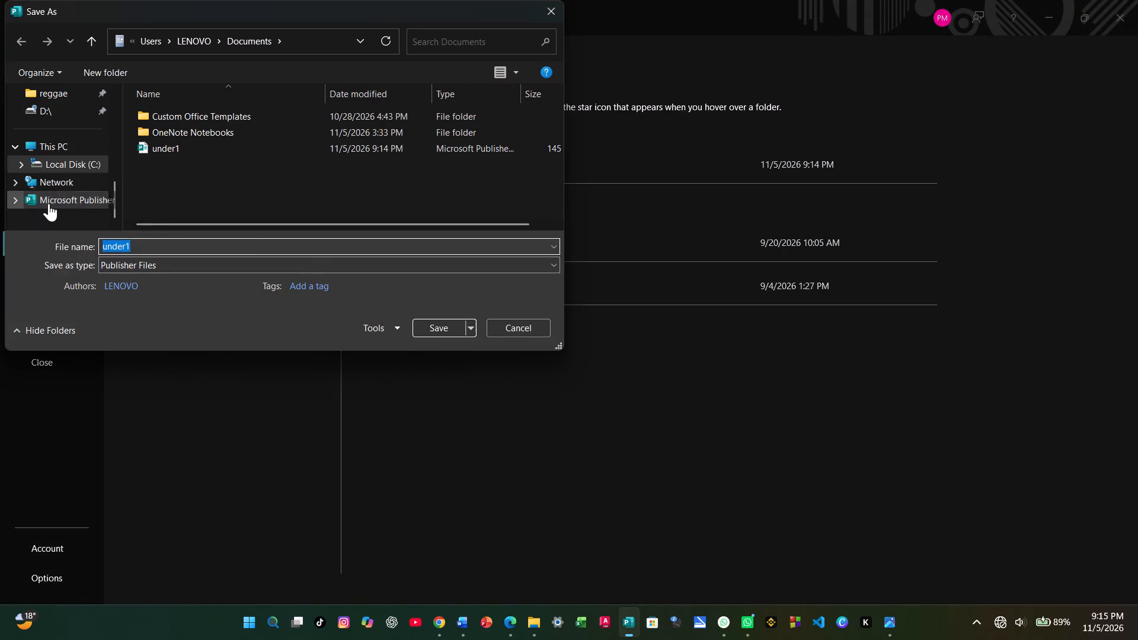
scroll(49, 203, "up", 1)
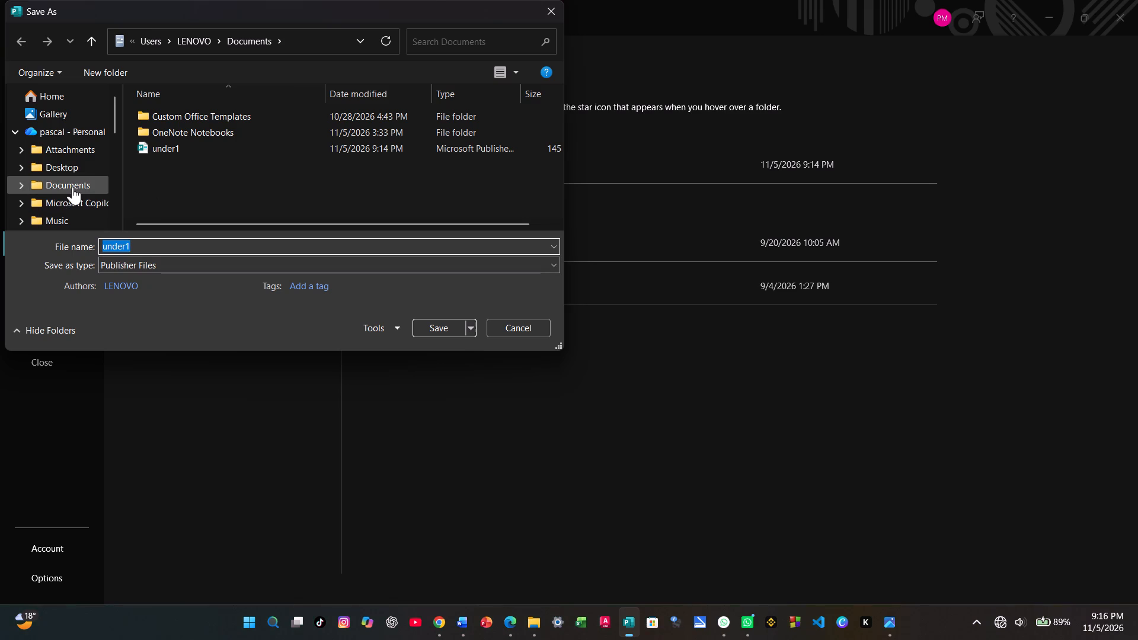
scroll(83, 191, "down", 1)
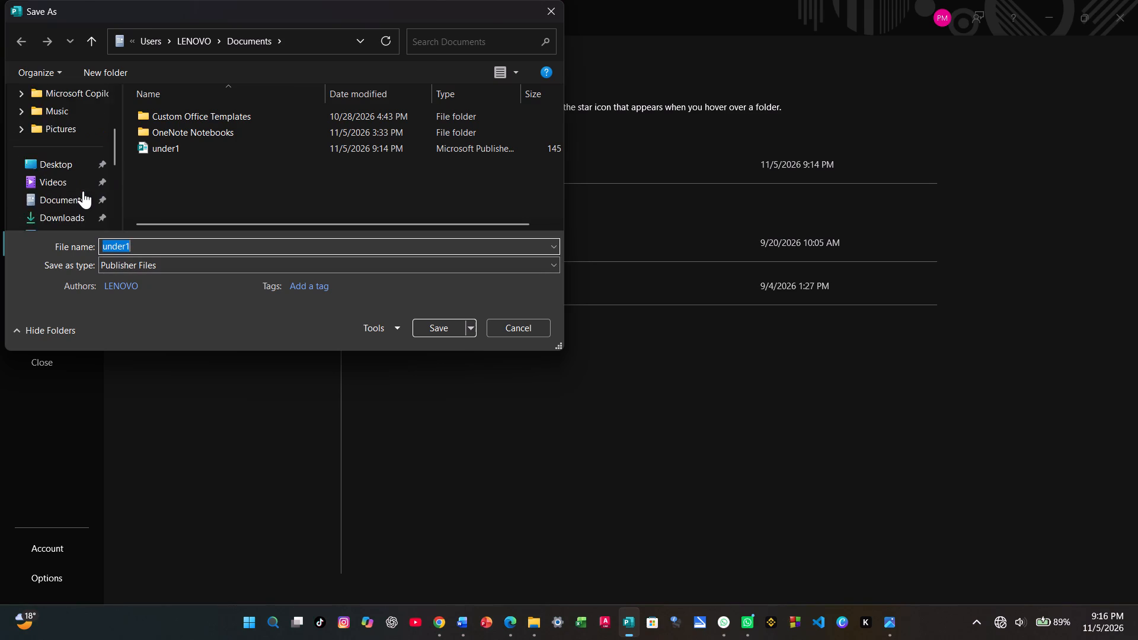
scroll(83, 191, "down", 1)
left_click(58, 165)
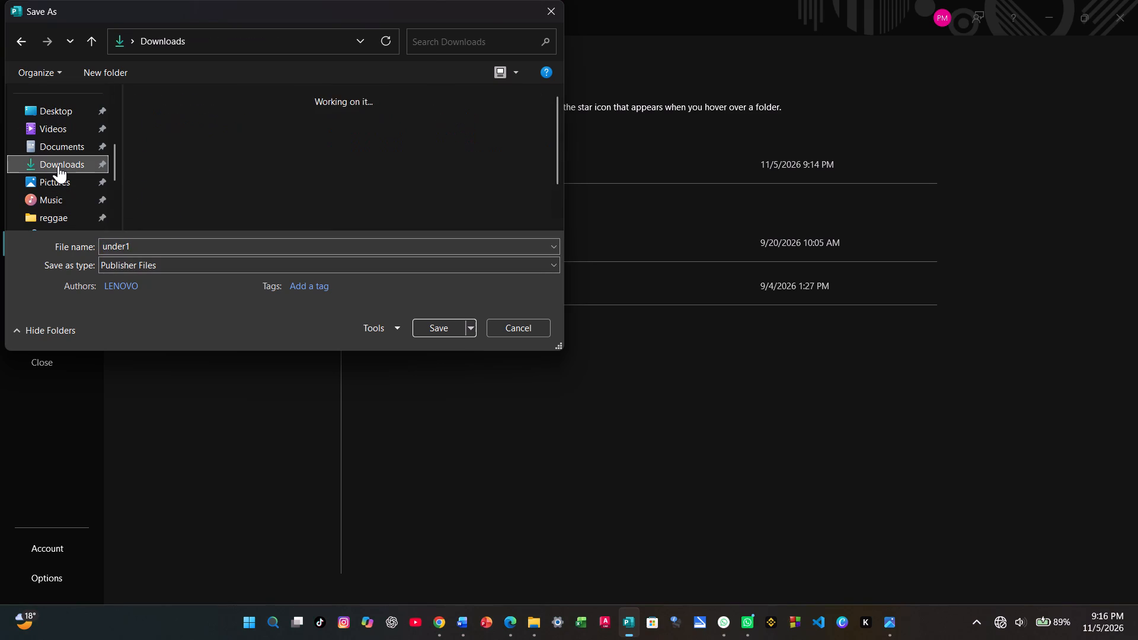
left_click(142, 244)
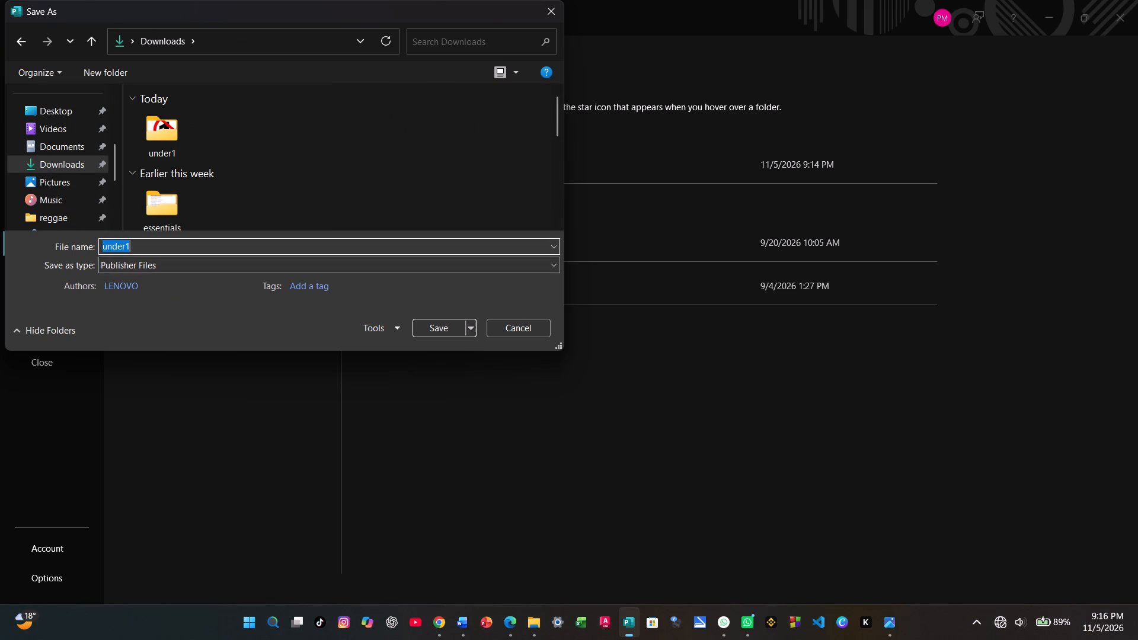
left_click(142, 244)
key("BackSpace")
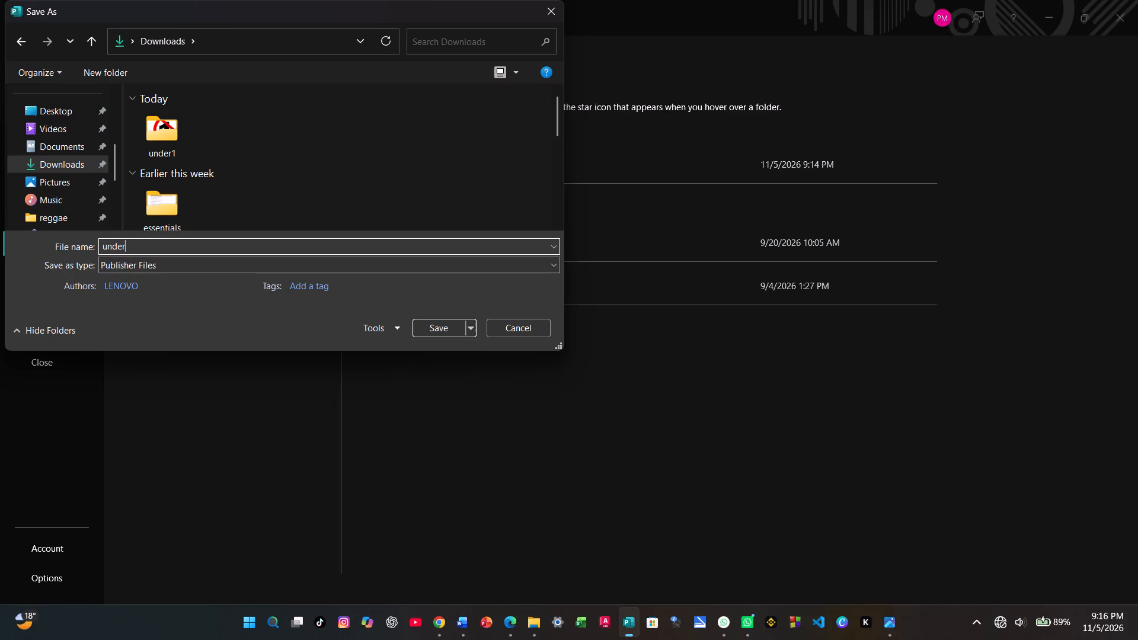
key("2")
key("Return")
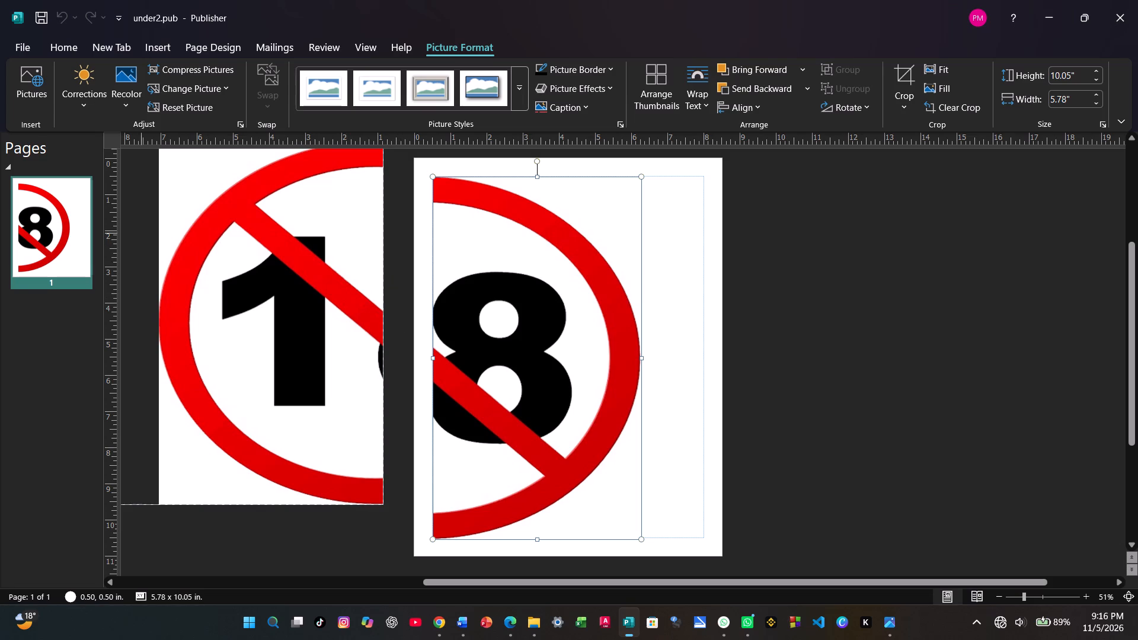
Export the page with the 8 half as a JPEG image set for photo printing into the Downloads folder.
left_click(24, 46)
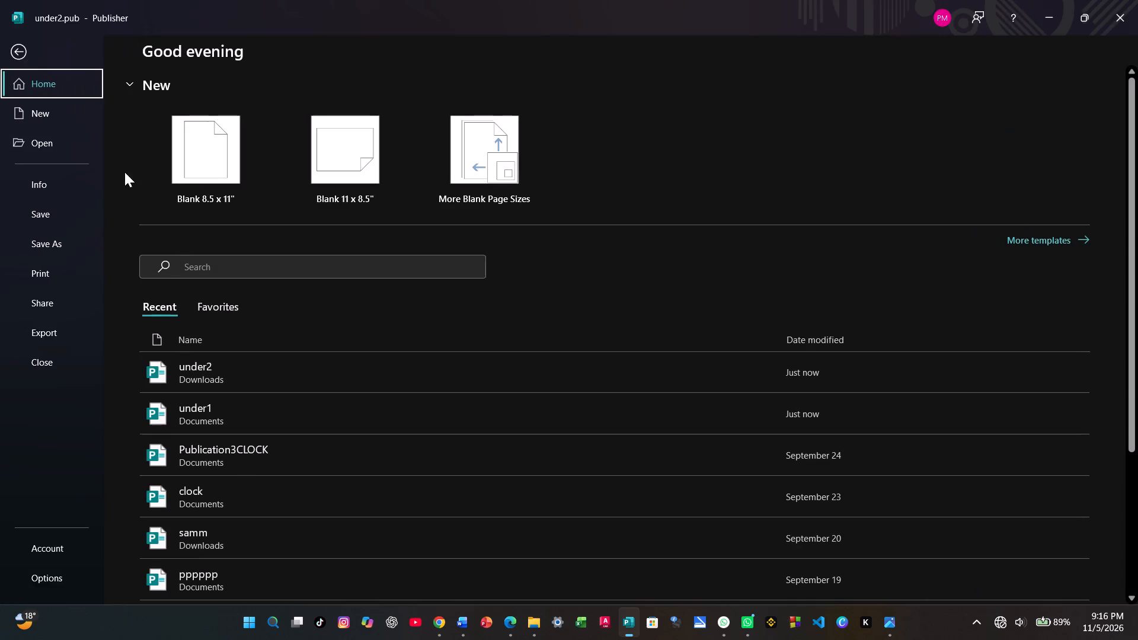
left_click(65, 328)
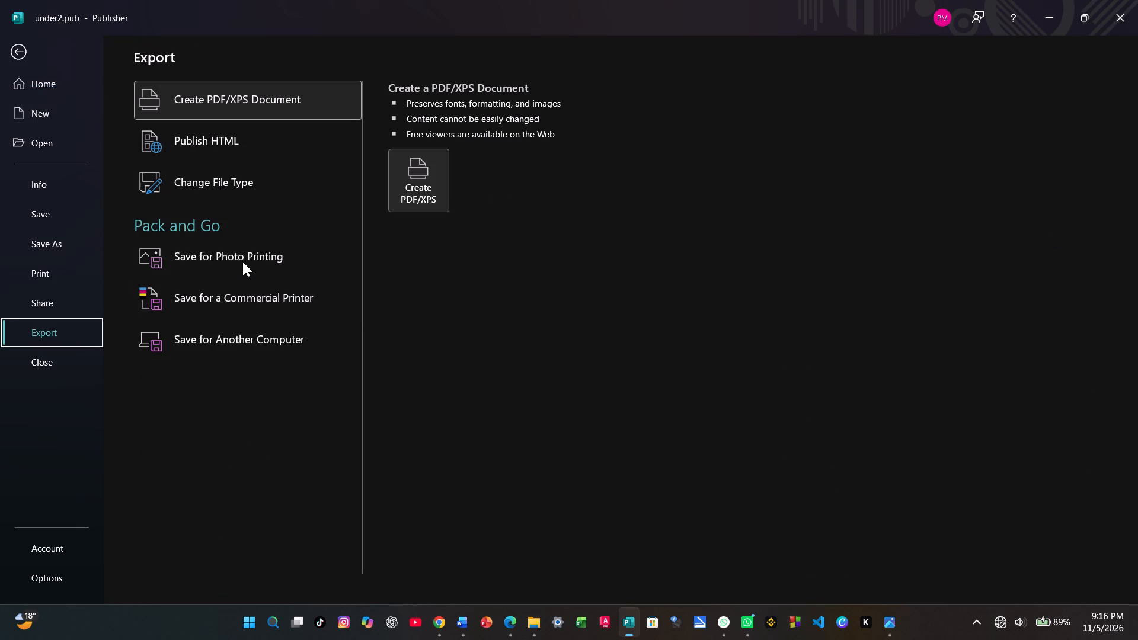
left_click(237, 259)
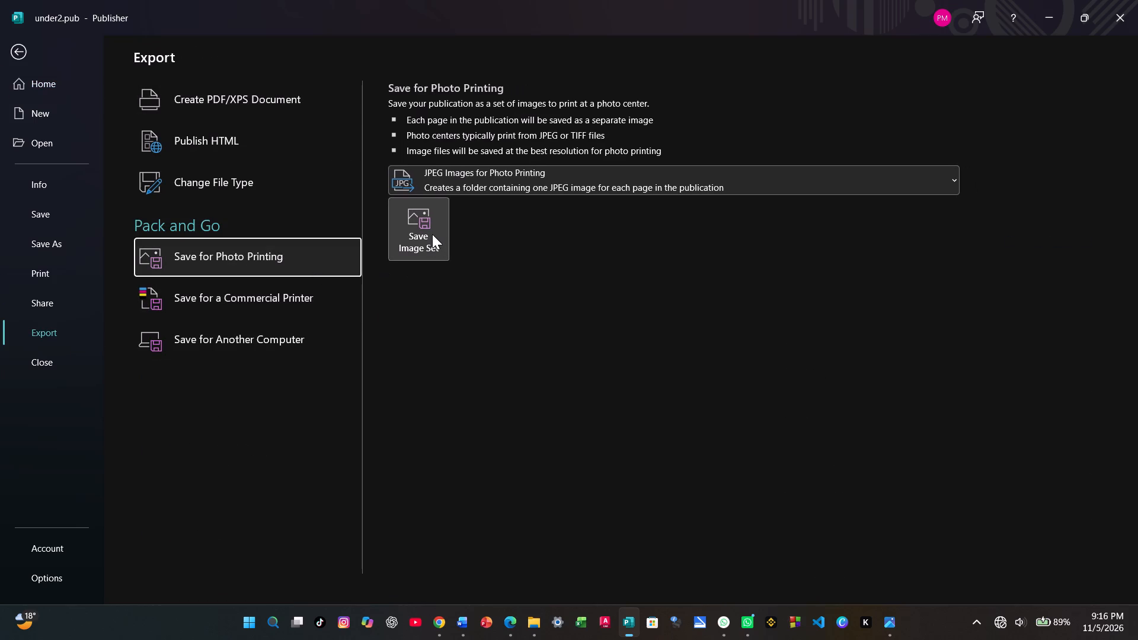
left_click(432, 234)
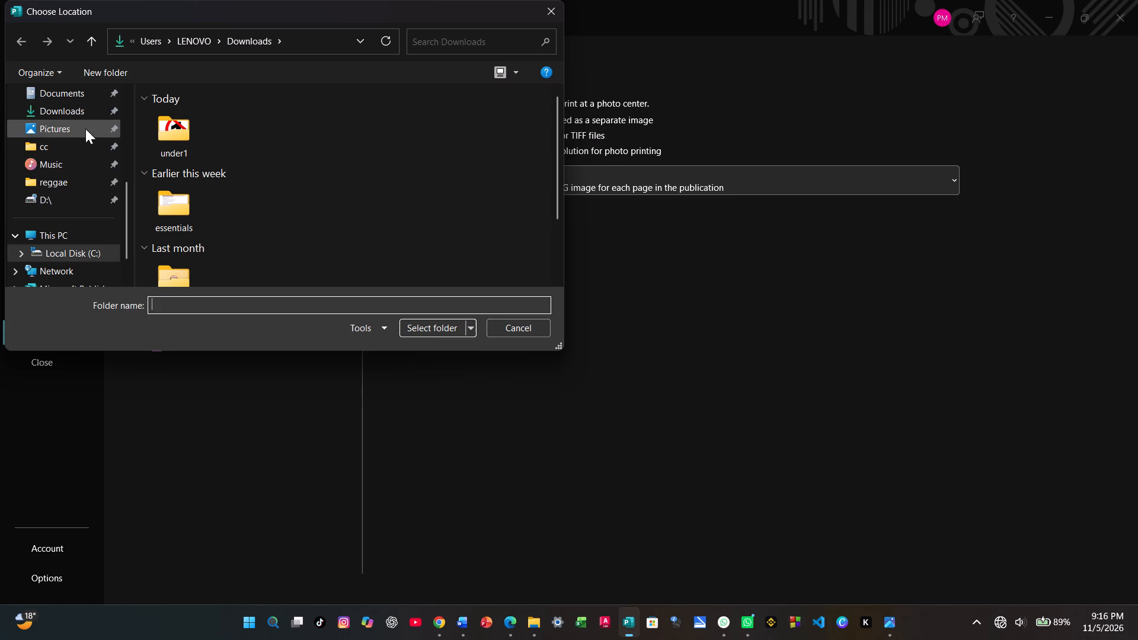
left_click(68, 116)
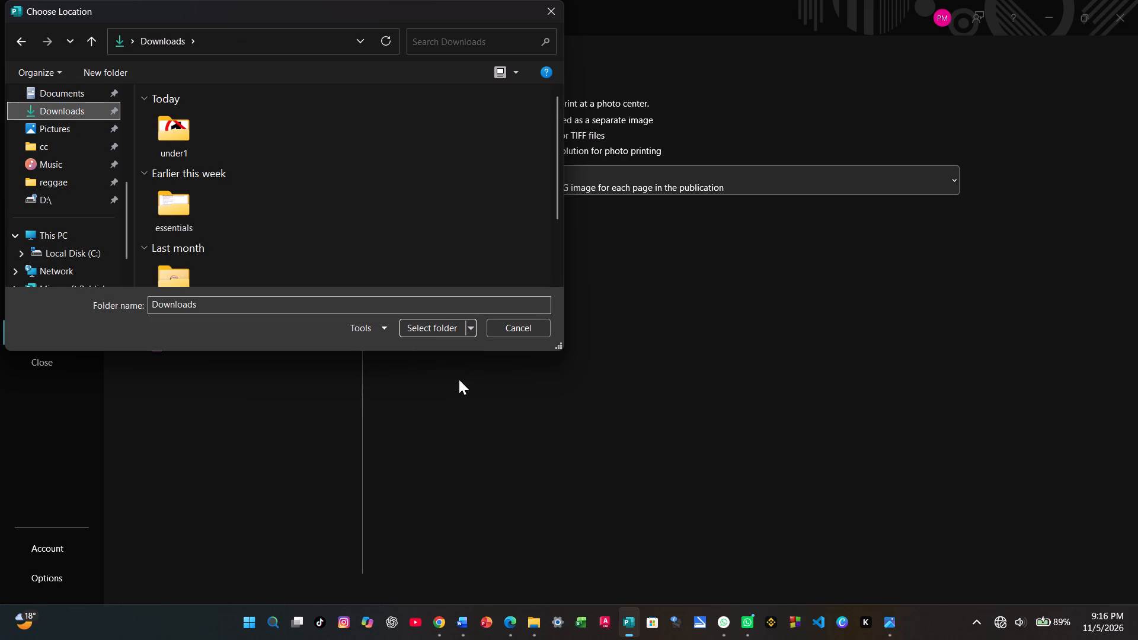
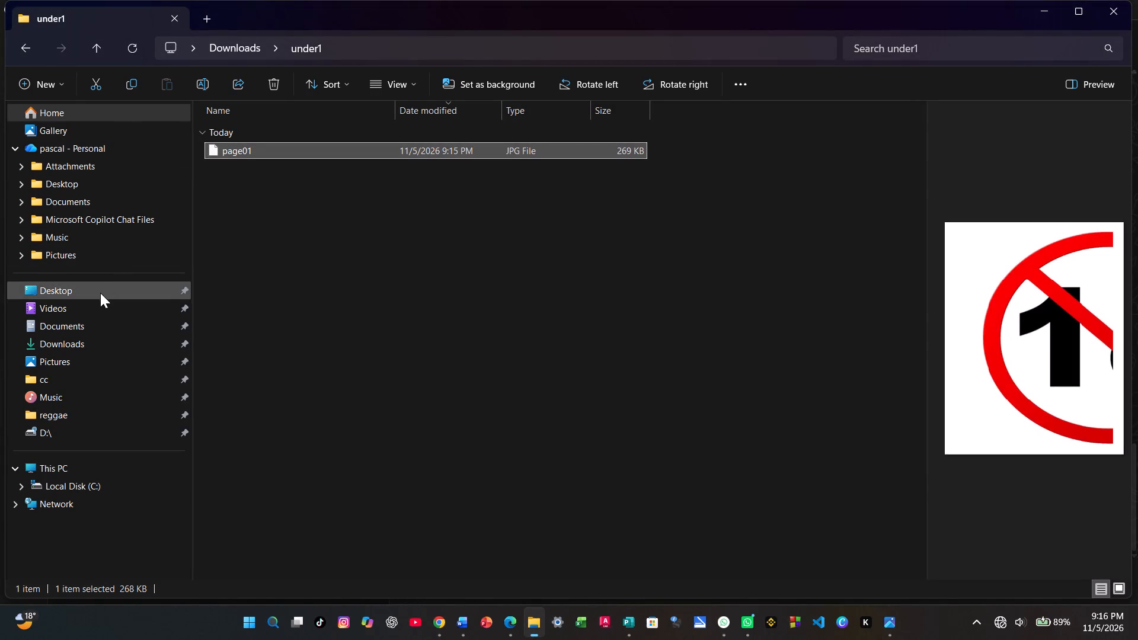
Copy the page01 image of the 8 half from the under2 folder into the Downloads folder.
left_click(90, 342)
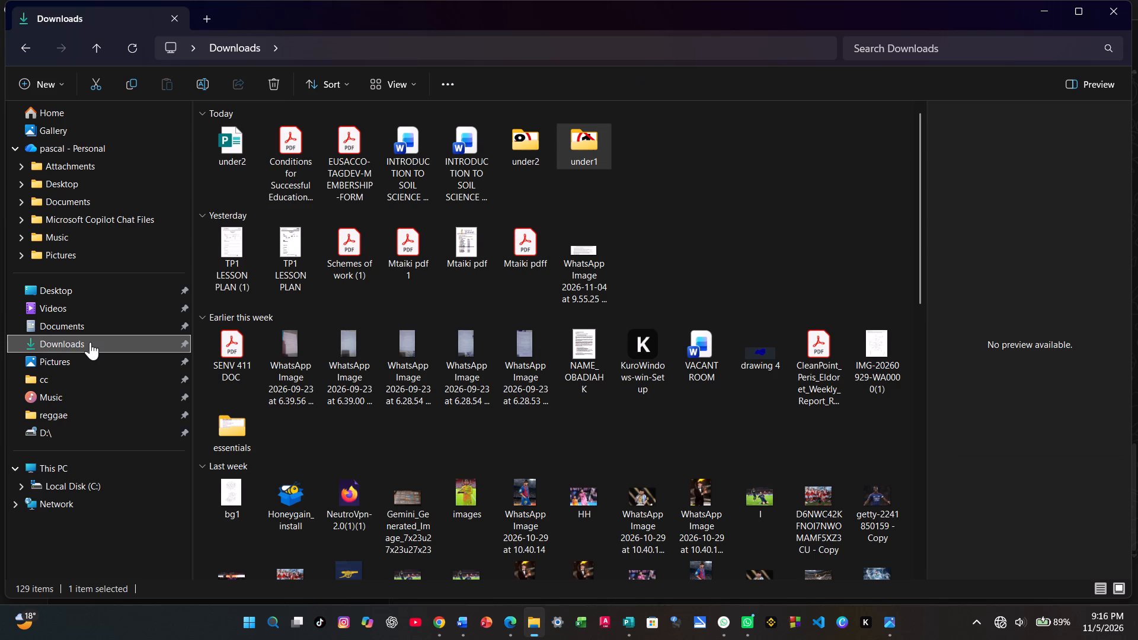
double_click(241, 171)
double_click(236, 150)
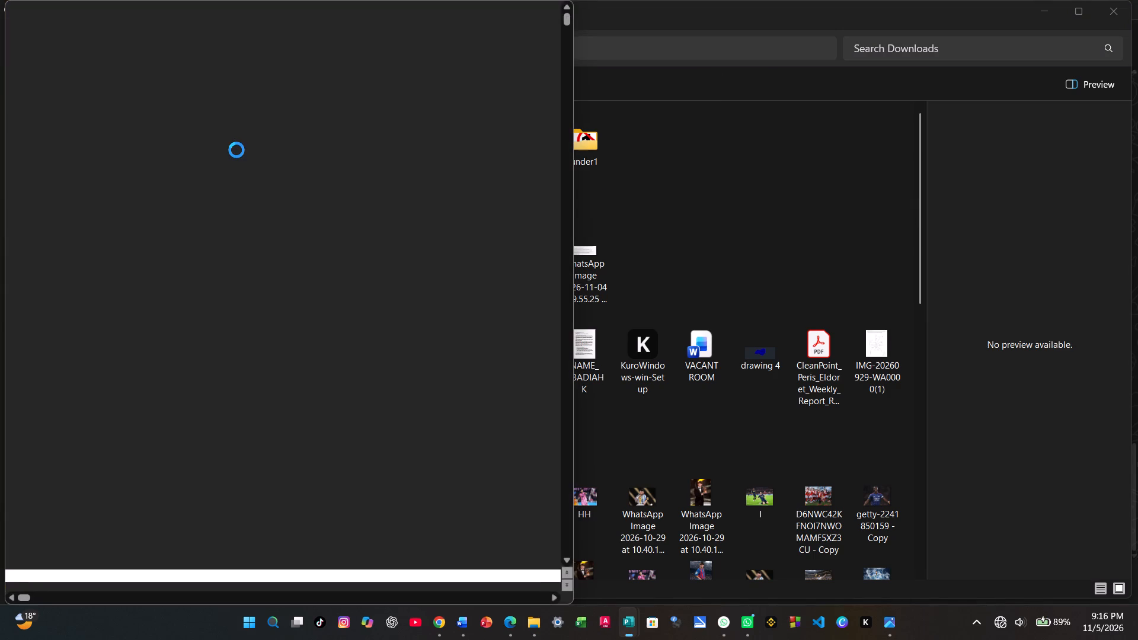
left_click(644, 195)
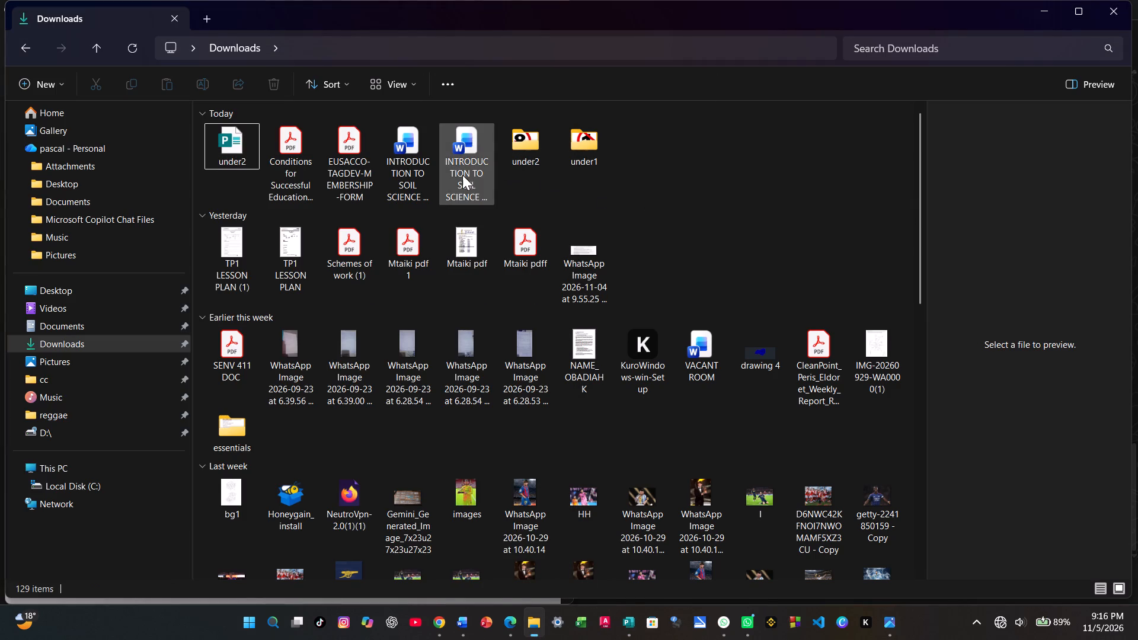
left_click(532, 164)
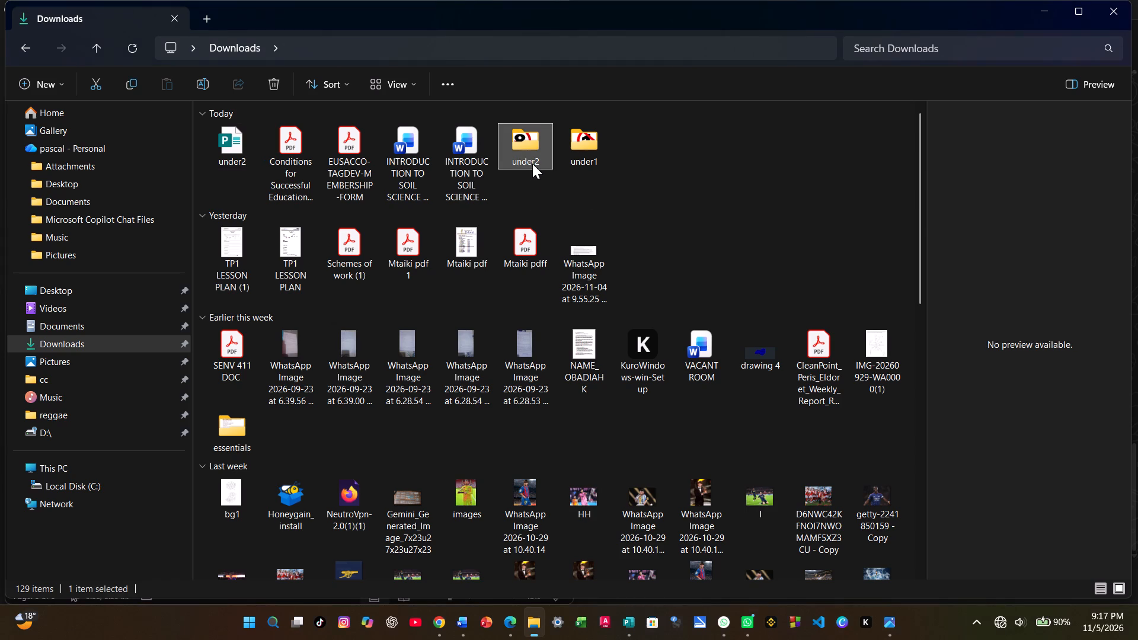
double_click(532, 164)
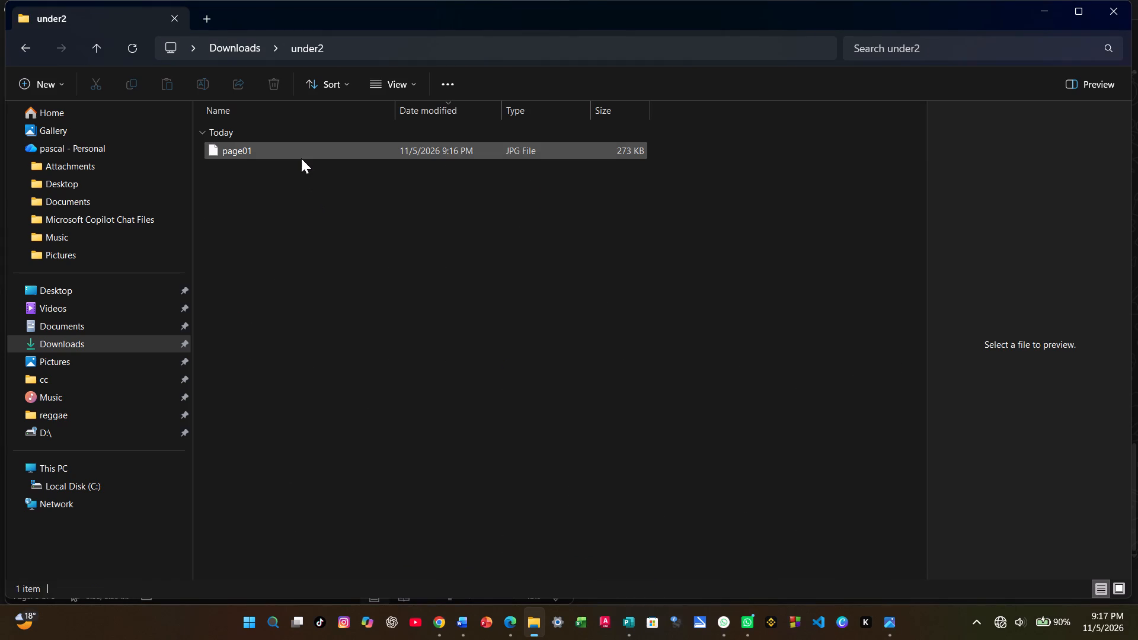
left_click(299, 158)
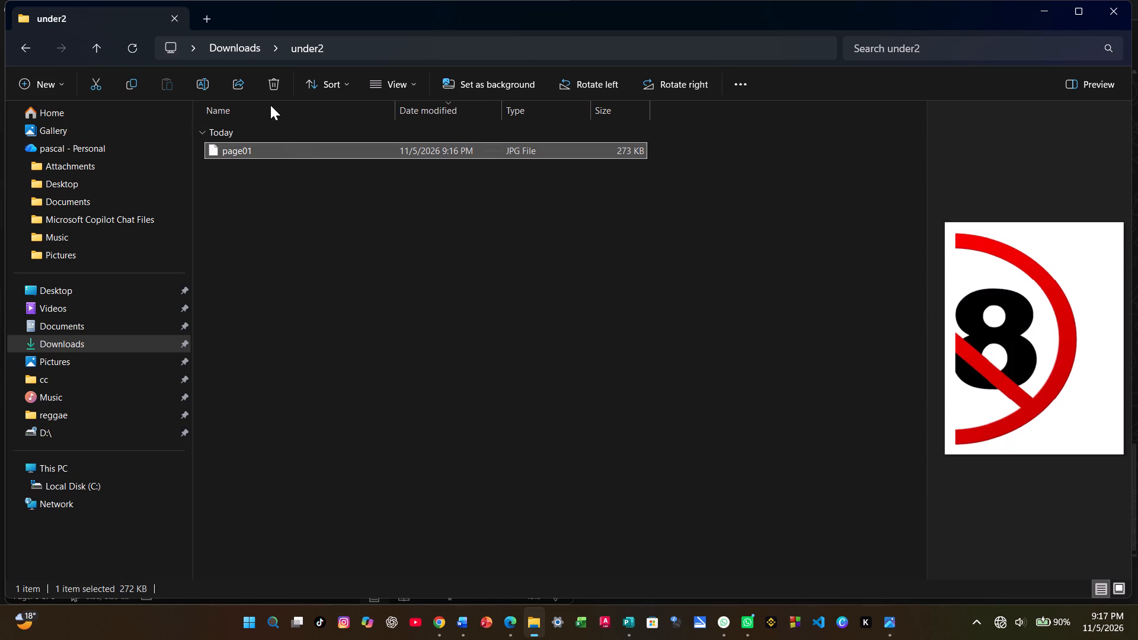
left_click(135, 87)
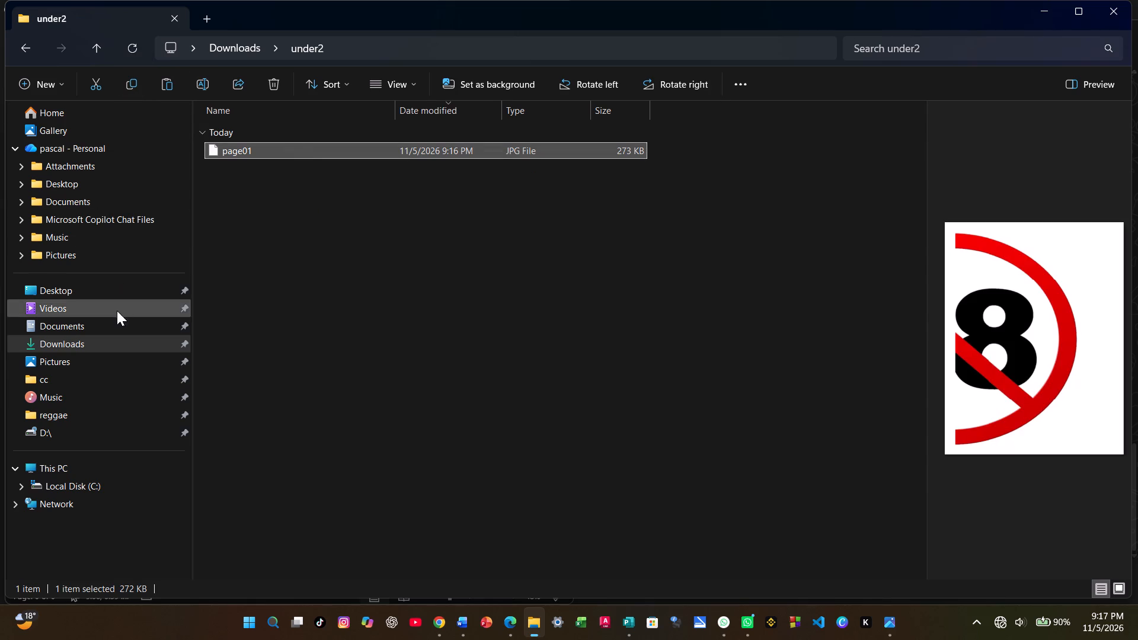
left_click(110, 340)
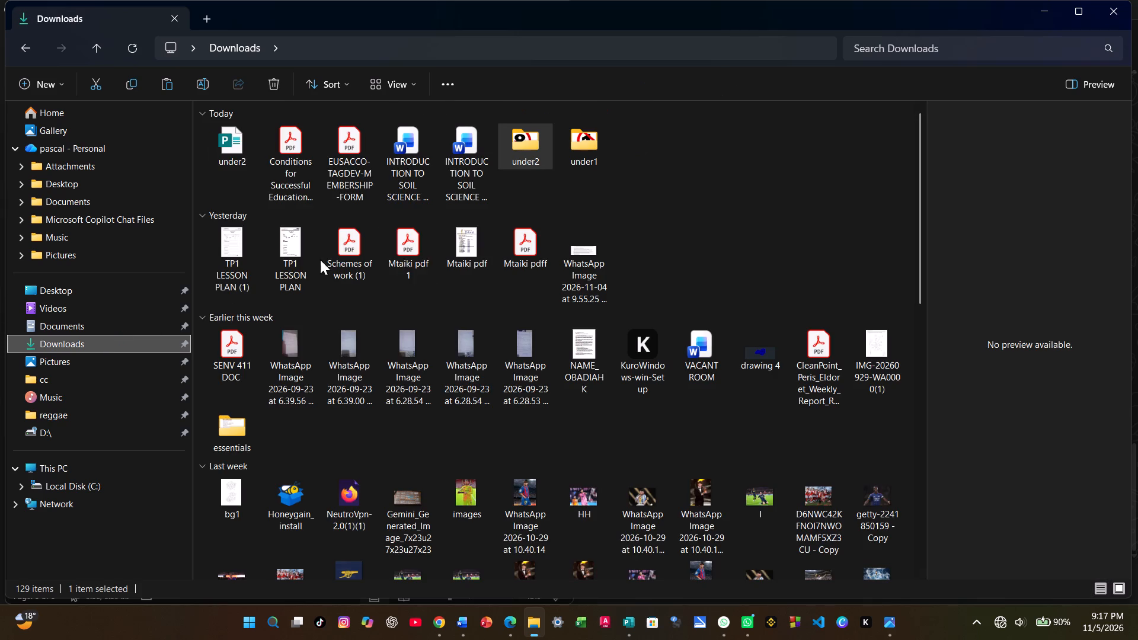
left_click(161, 85)
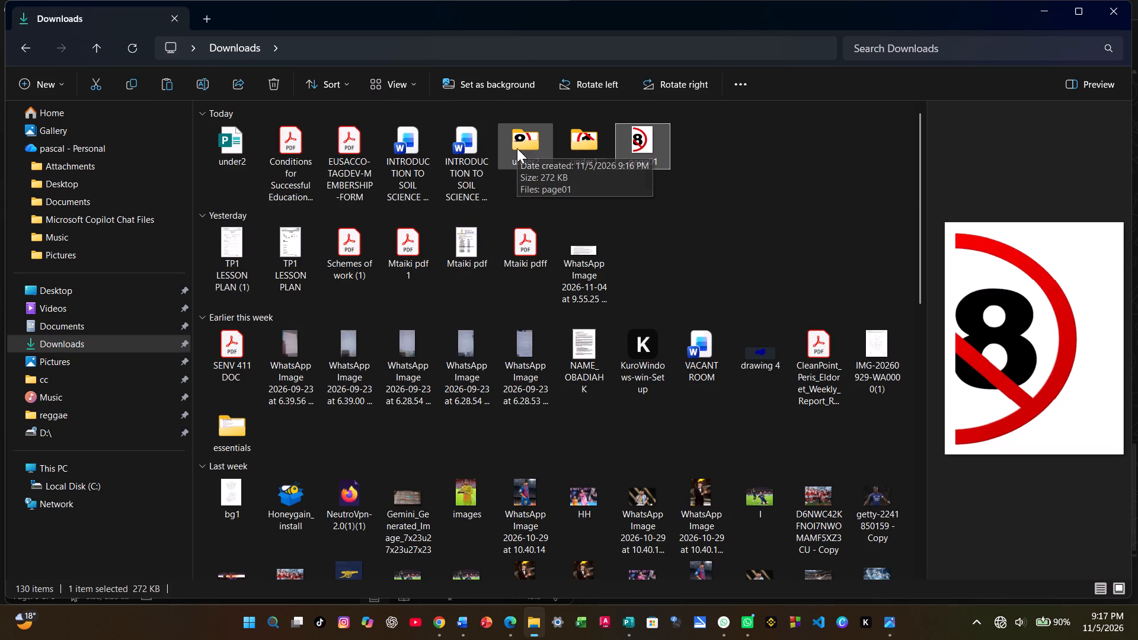
Copy the page01 image of the 1 half from the under1 folder for pasting into the Downloads folder.
double_click(581, 147)
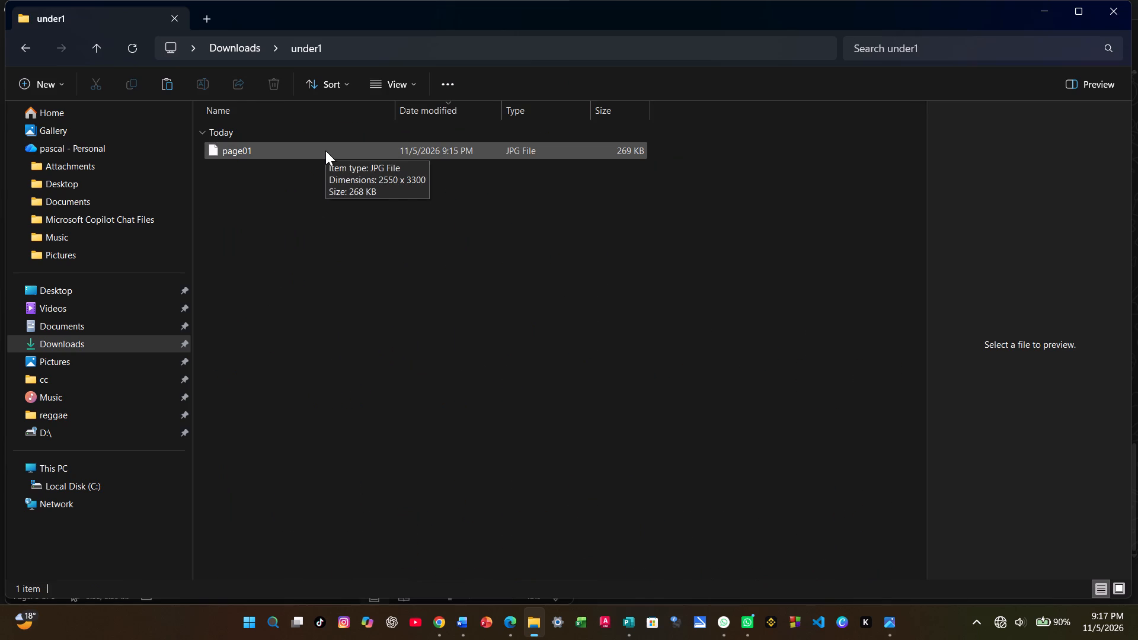
left_click(293, 153)
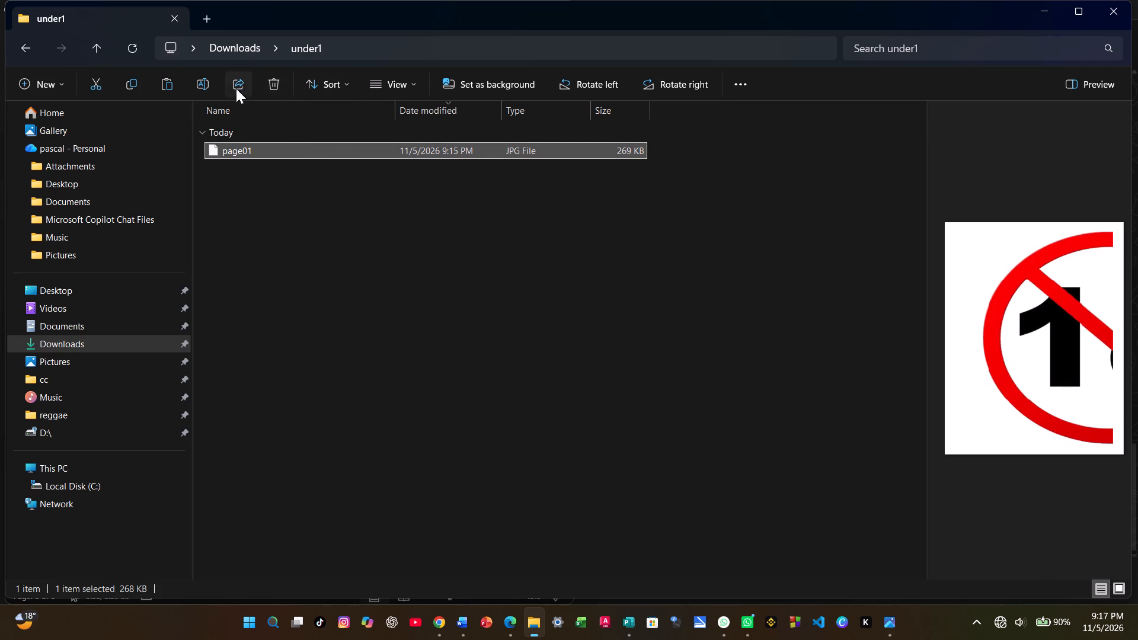
left_click(137, 83)
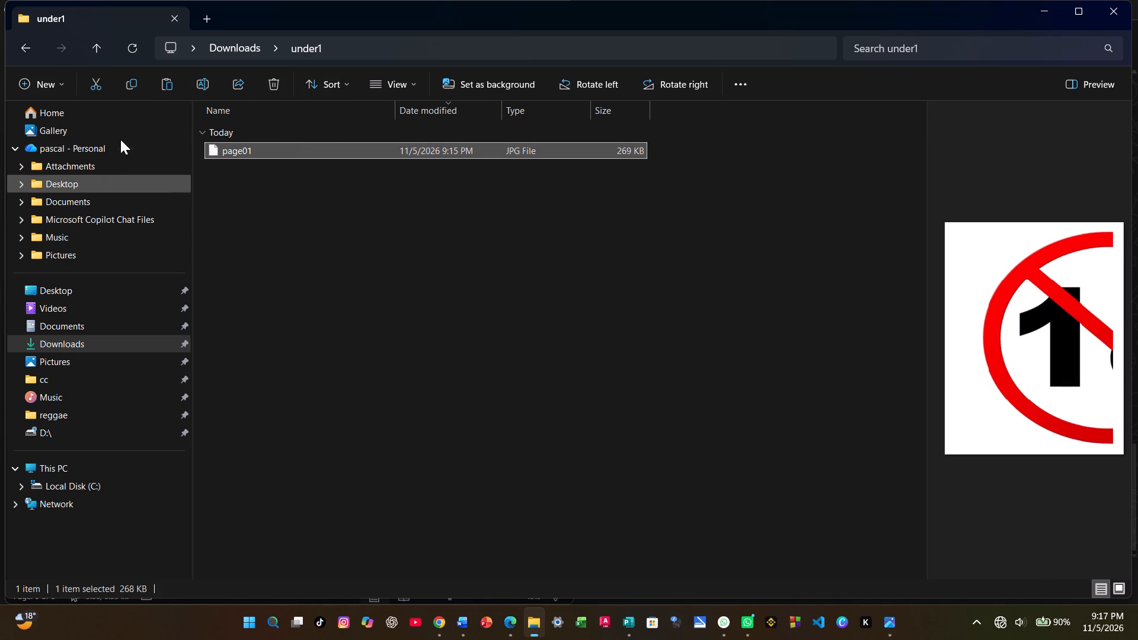
left_click(133, 86)
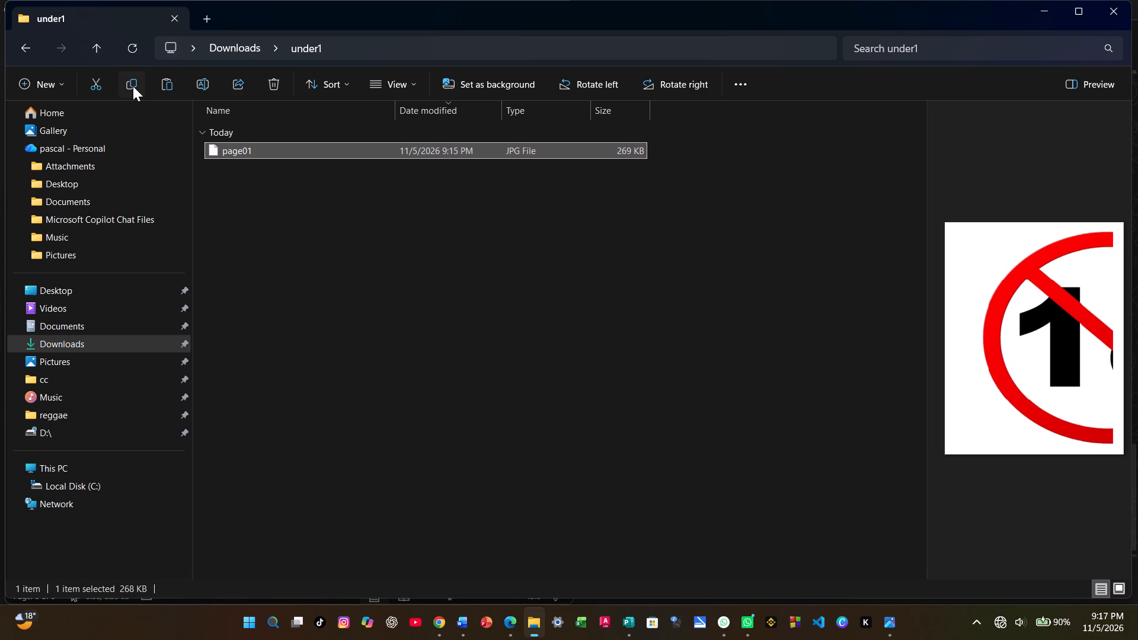
left_click(75, 340)
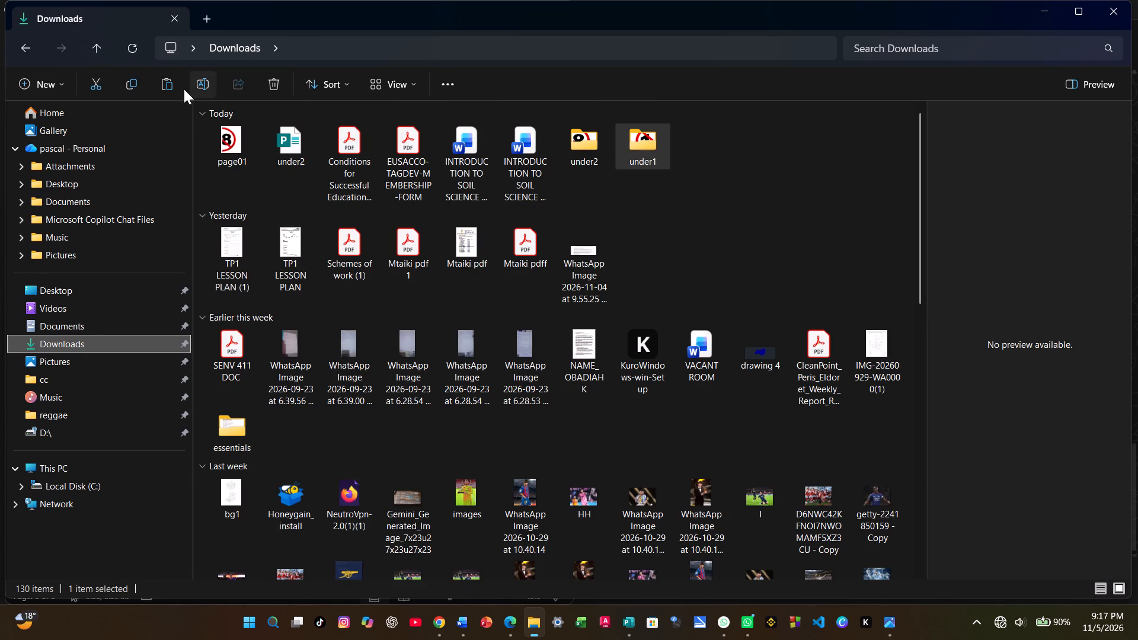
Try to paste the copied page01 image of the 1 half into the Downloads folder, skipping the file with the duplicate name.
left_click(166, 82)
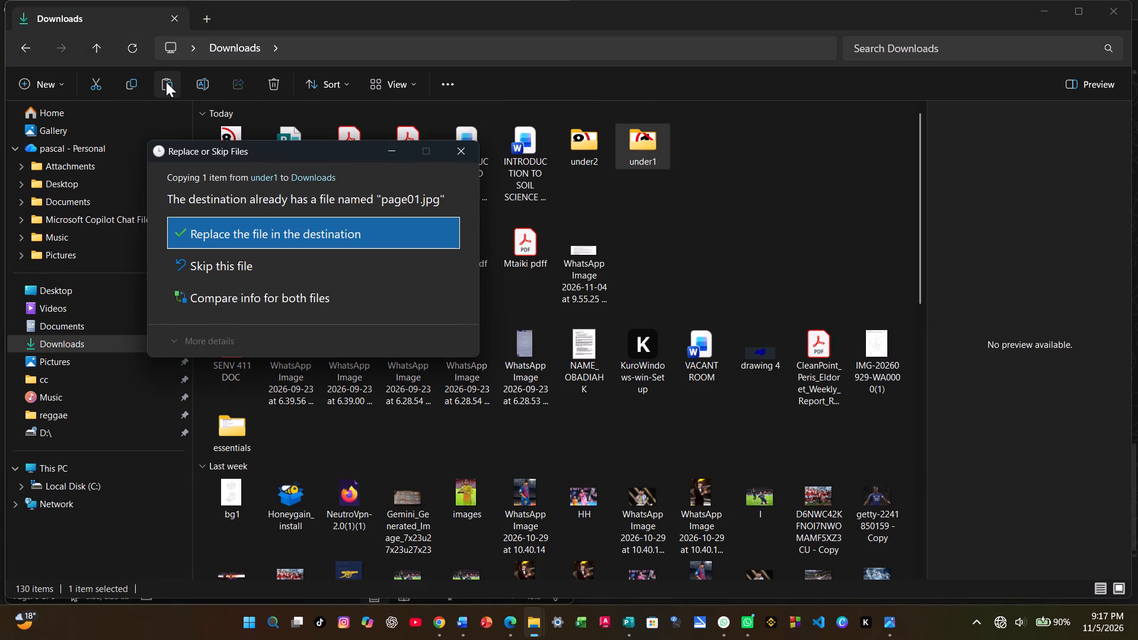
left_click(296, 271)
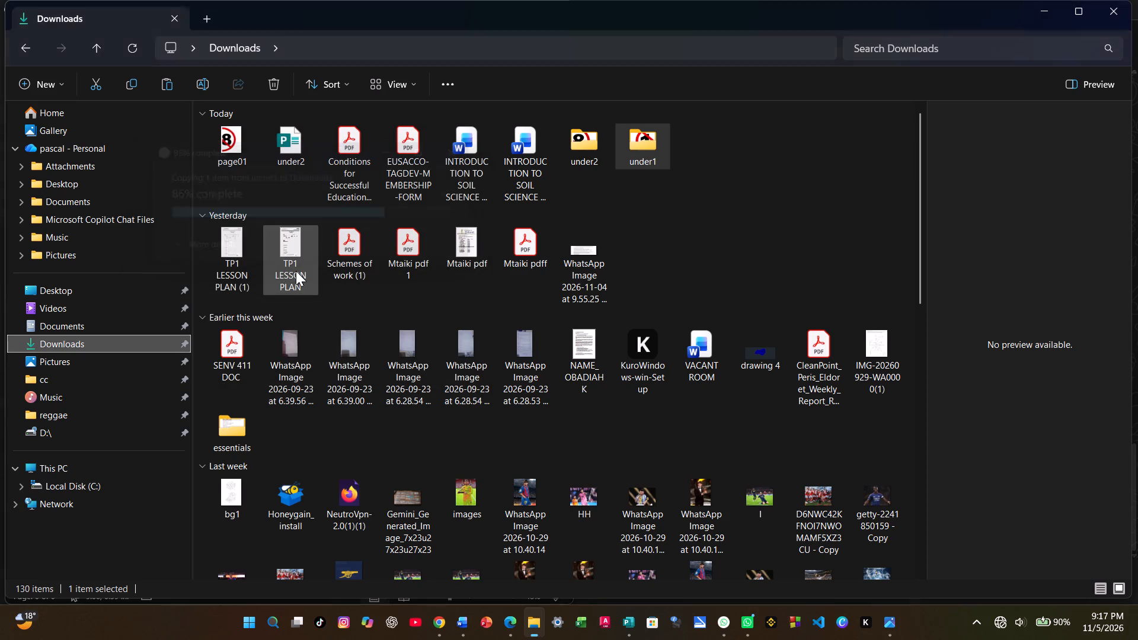
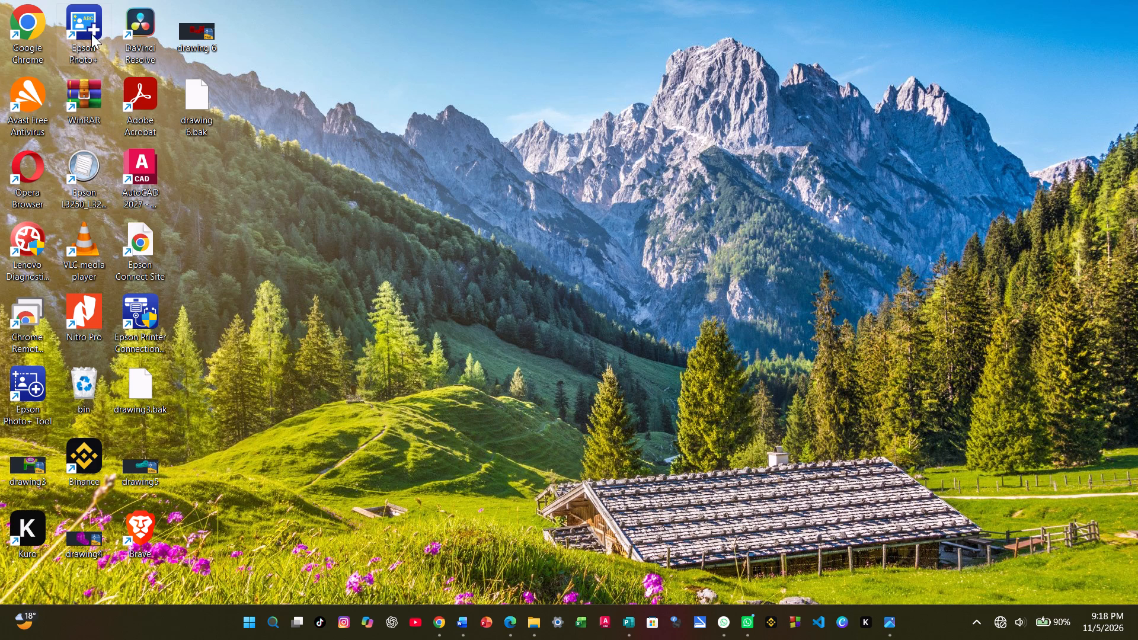
Launch the Epson Photo+ application from the desktop.
left_click(87, 34)
left_click(87, 34)
double_click(85, 32)
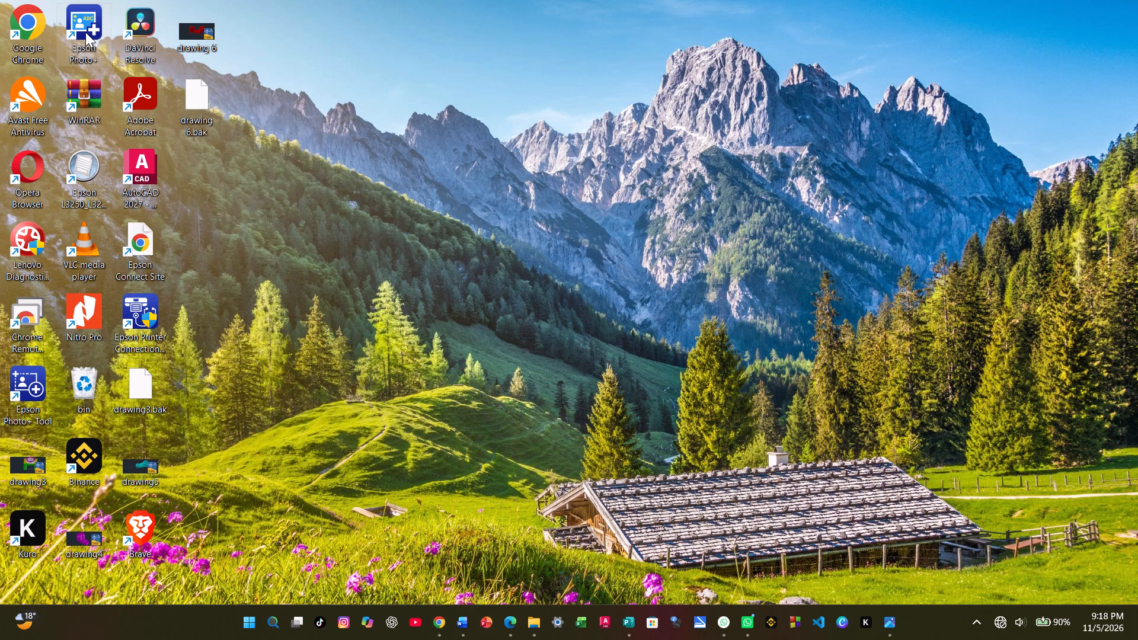
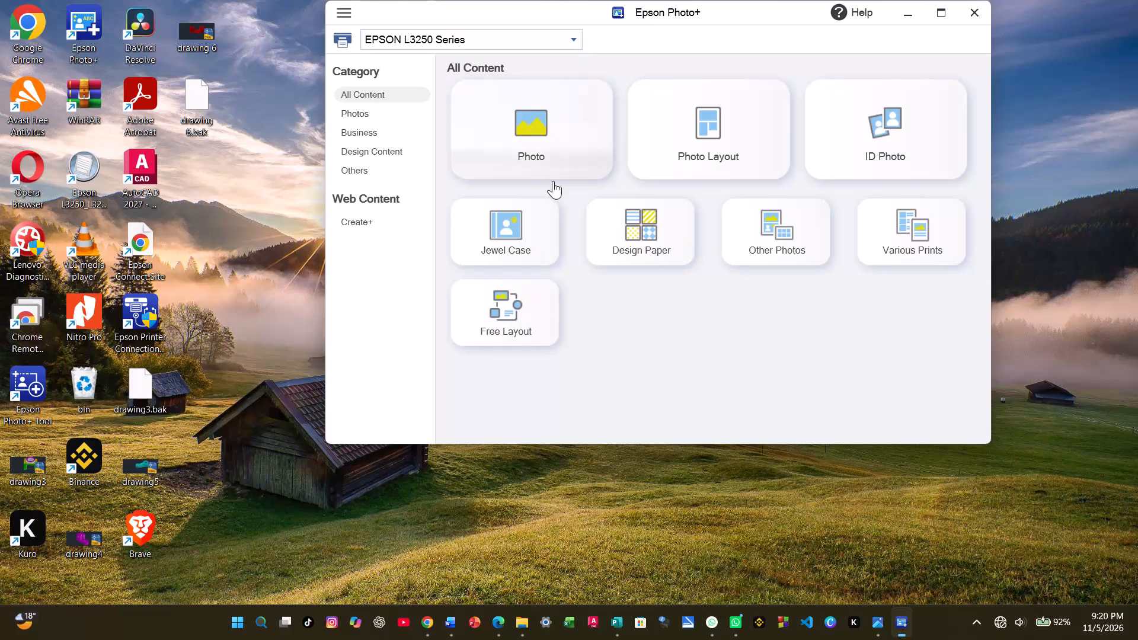
Start a Photo print project with the paper size set to A4 (210 x 297 mm).
double_click(549, 150)
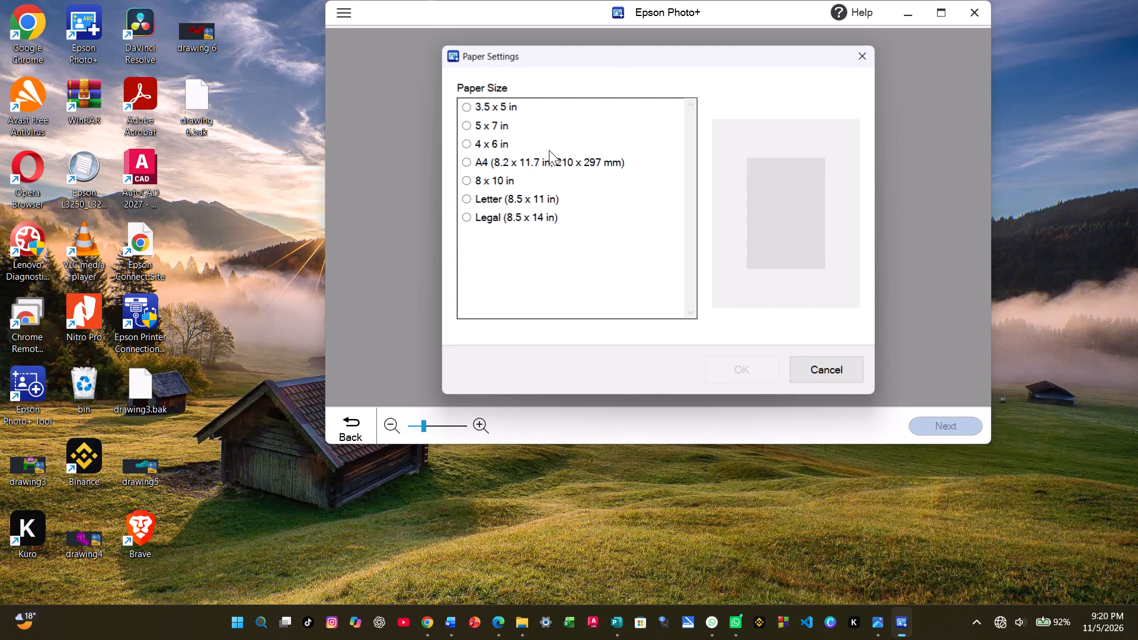
left_click(468, 162)
left_click(733, 369)
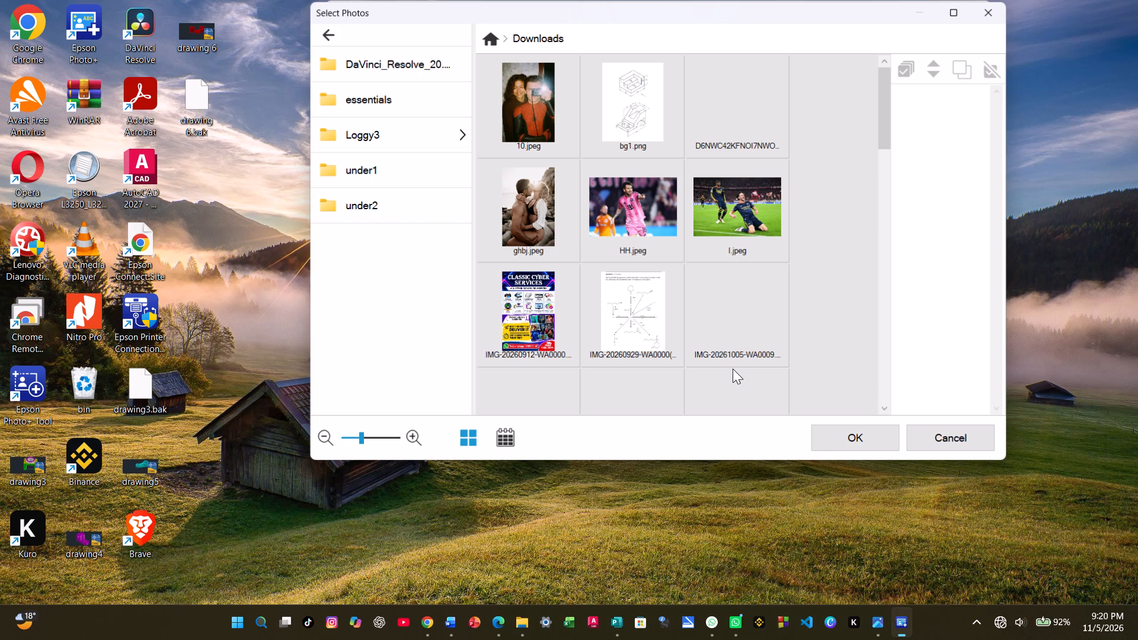
Load page01.jpg, the half of the sign showing the 8, from the Downloads folder into the print layout.
scroll(665, 243, "down", 1)
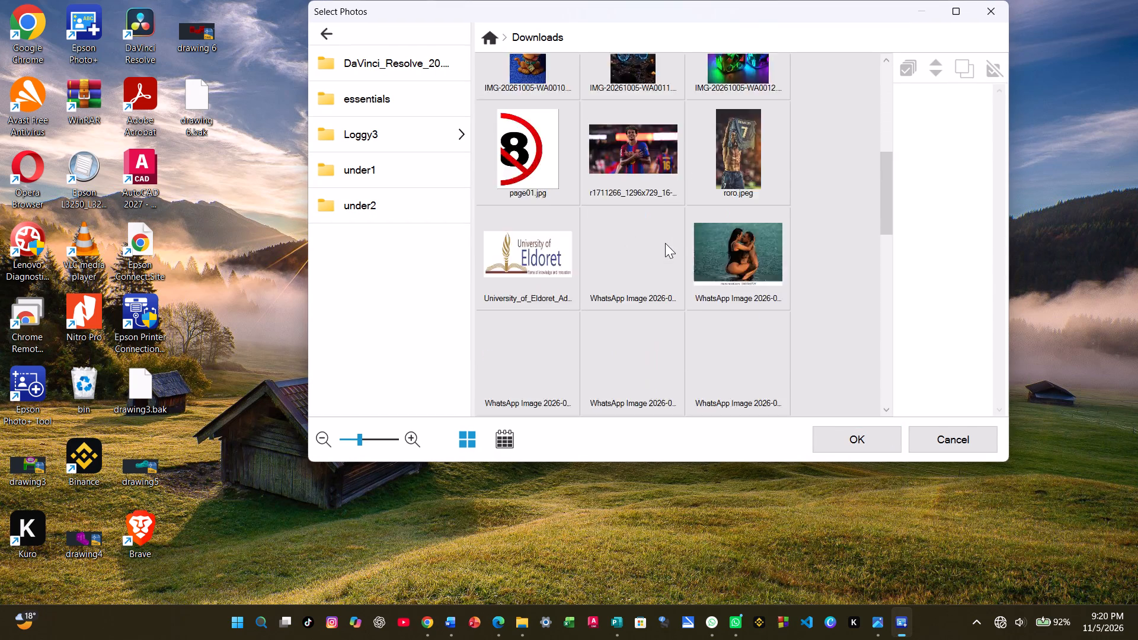
scroll(665, 243, "down", 7)
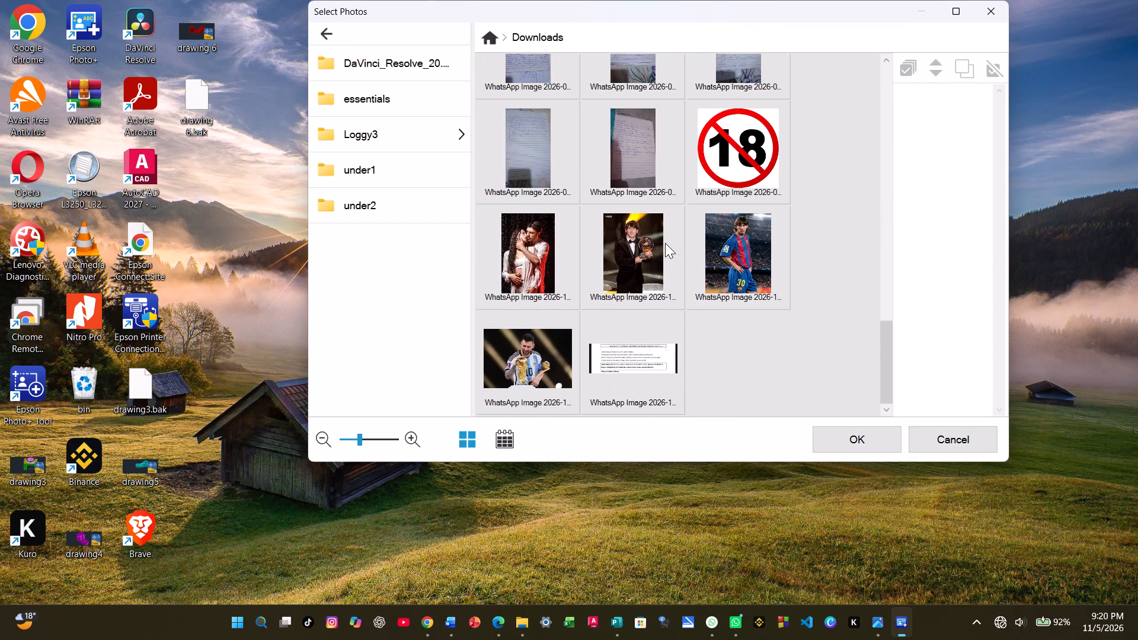
scroll(665, 243, "down", 1)
scroll(665, 243, "up", 1)
scroll(665, 243, "down", 1)
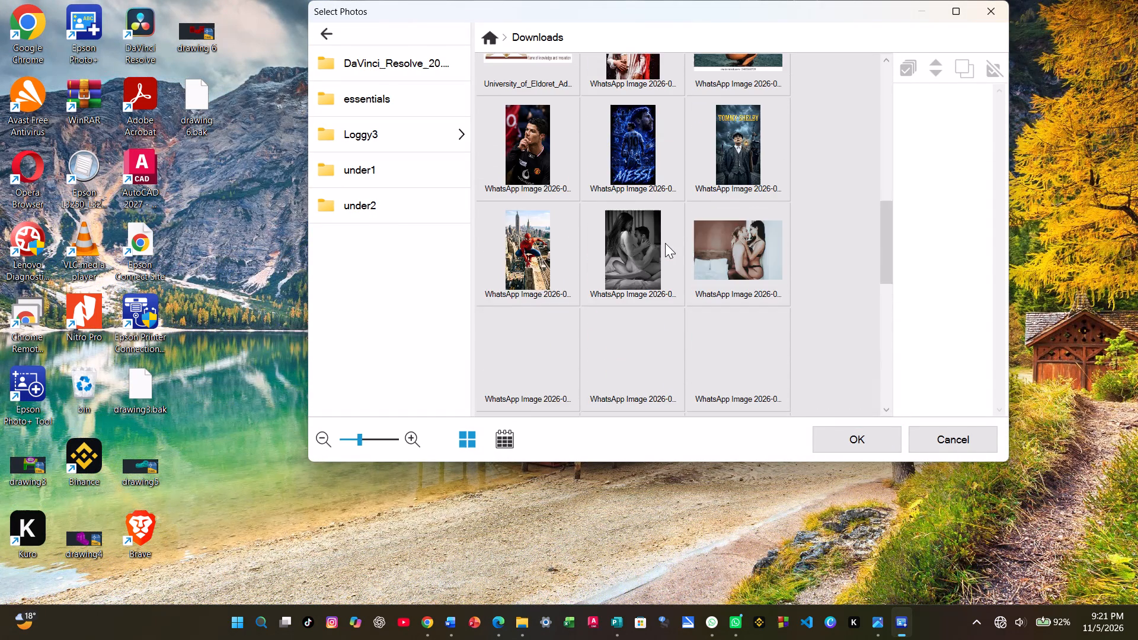
scroll(665, 243, "up", 1)
left_click(507, 307)
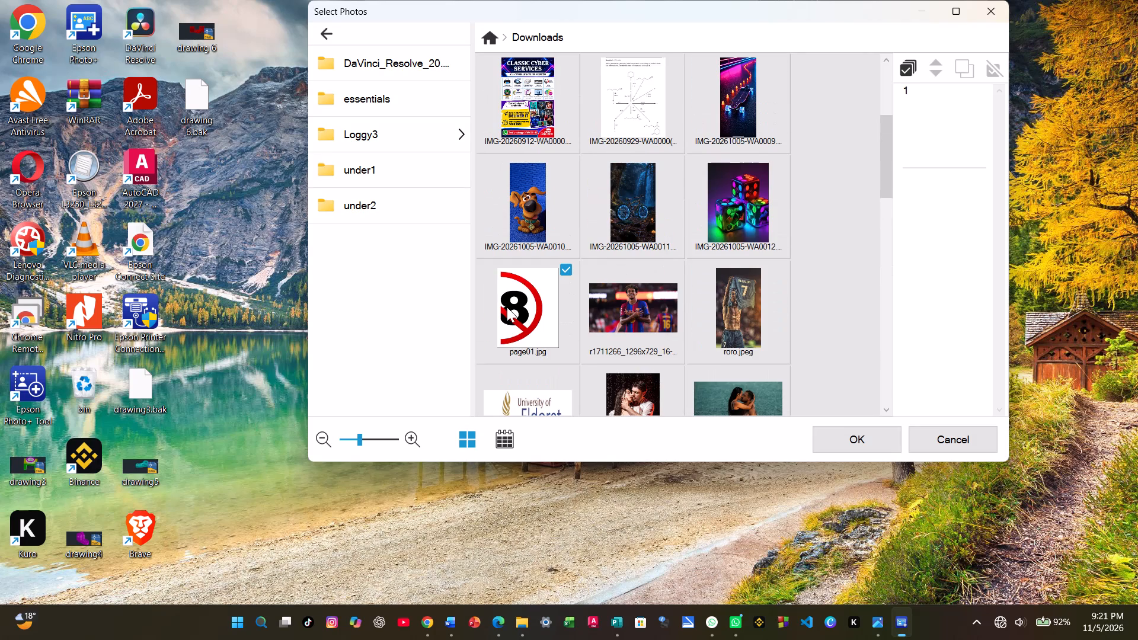
left_click(859, 438)
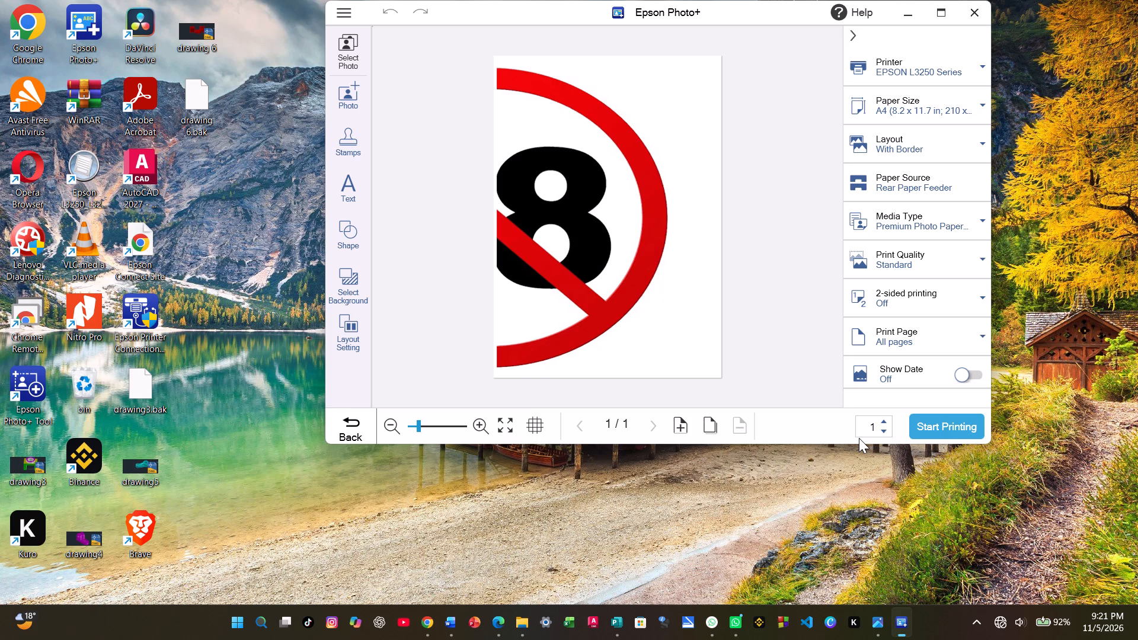
Print one copy of the 8 half on the EPSON L3250 Series and close the sending notice.
left_click(929, 424)
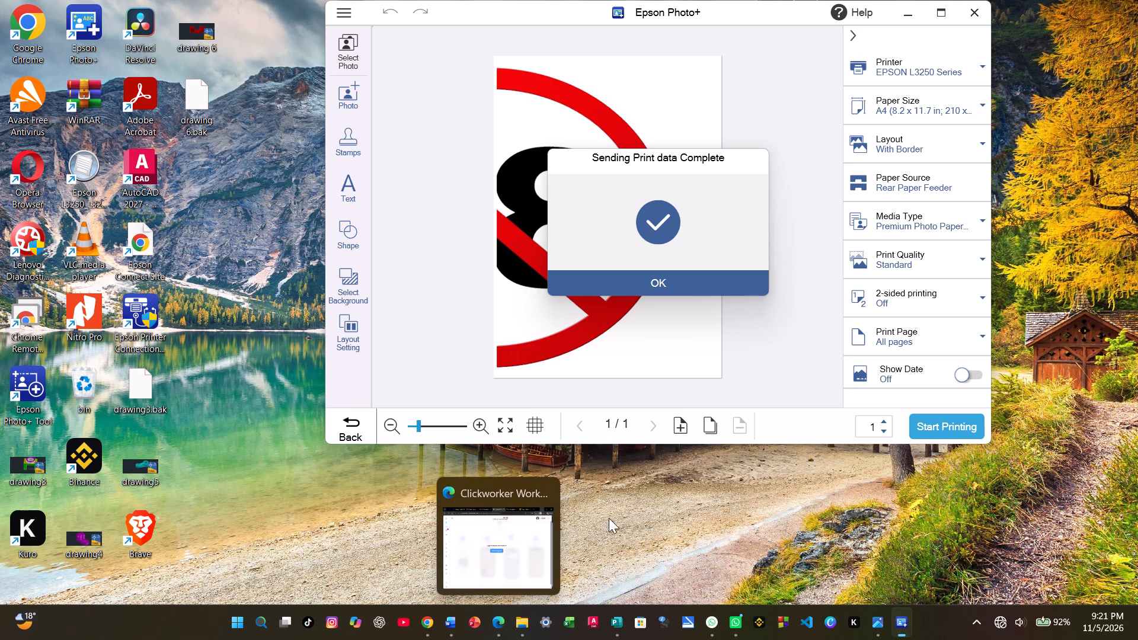
left_click(673, 287)
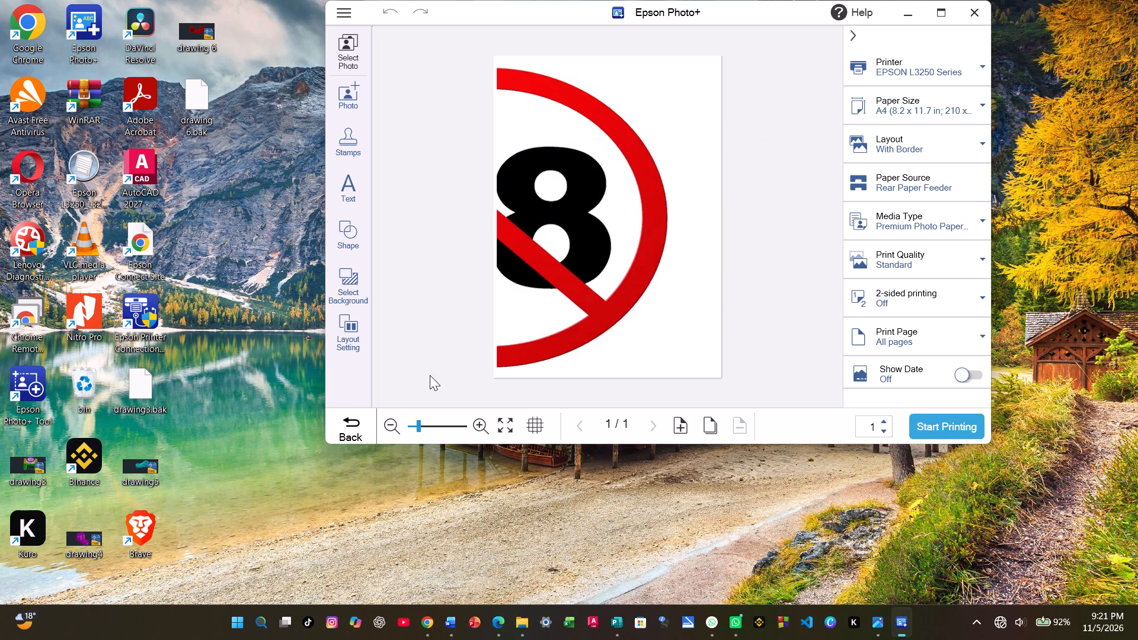
Return to the content overview and start another Photo print project on A4 paper.
left_click(356, 432)
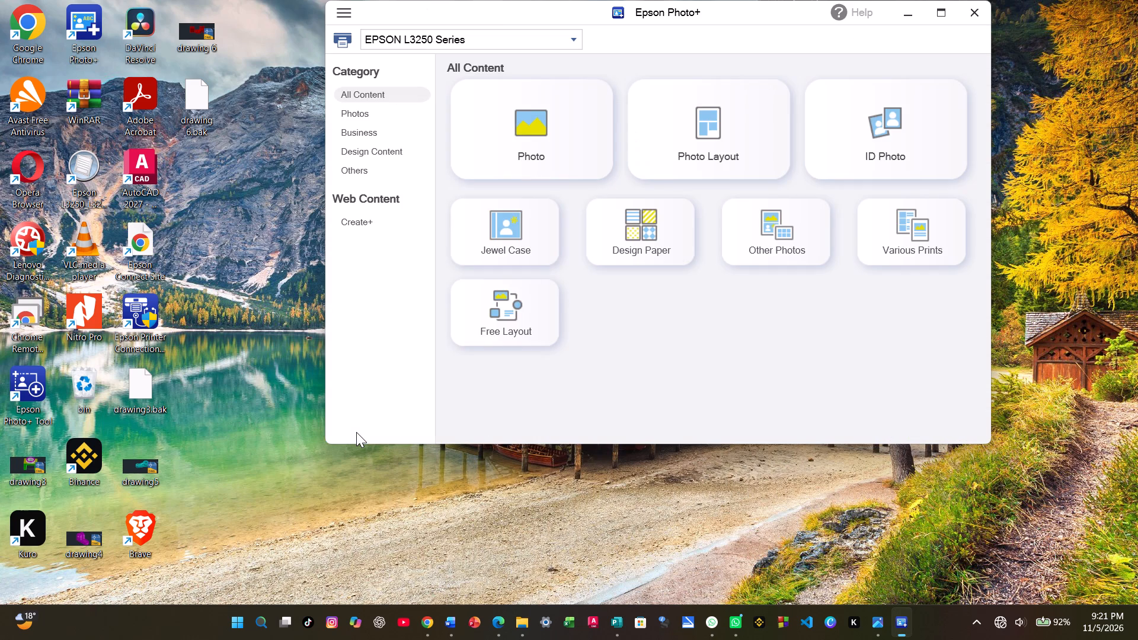
double_click(506, 126)
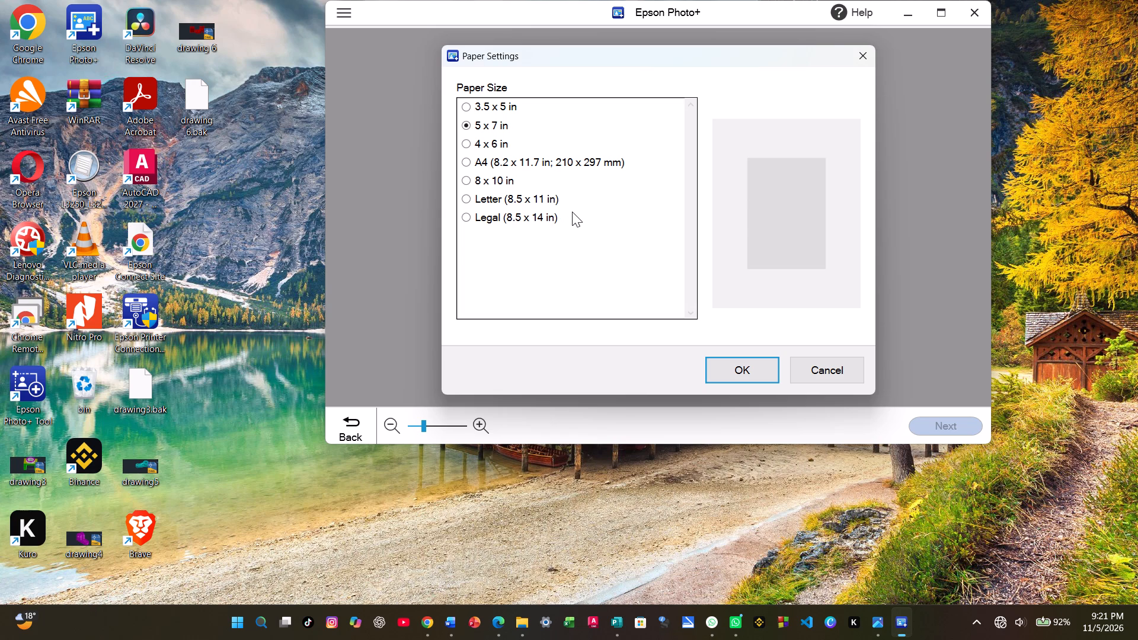
left_click(470, 161)
left_click(760, 378)
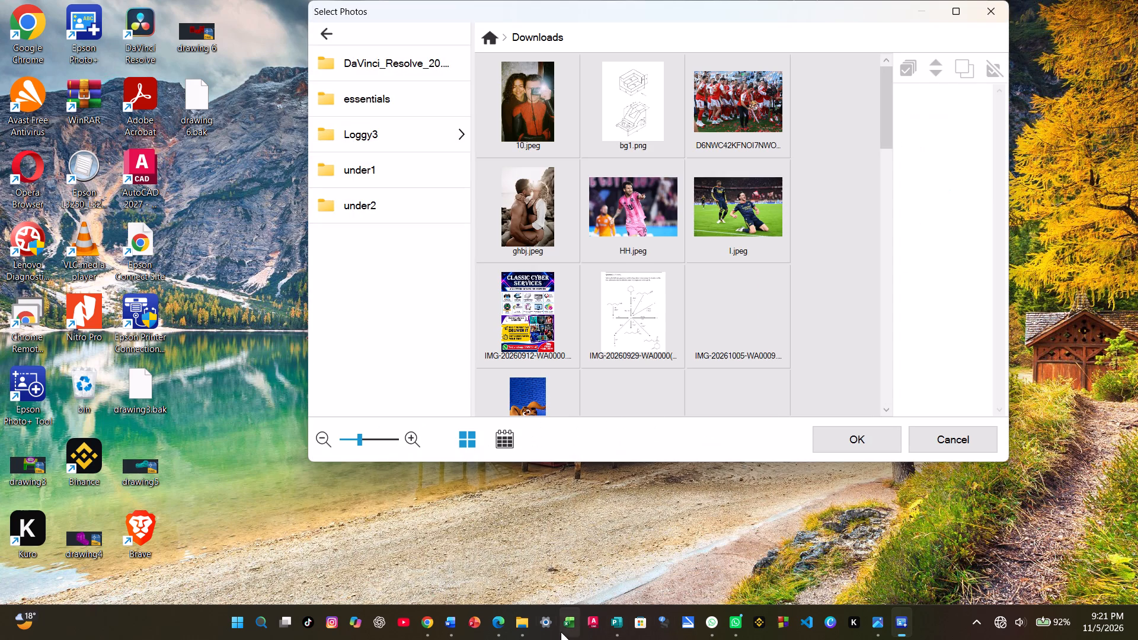
In File Explorer, copy page01 from the under1 folder into Downloads, replacing the existing page01.jpg there.
left_click(527, 633)
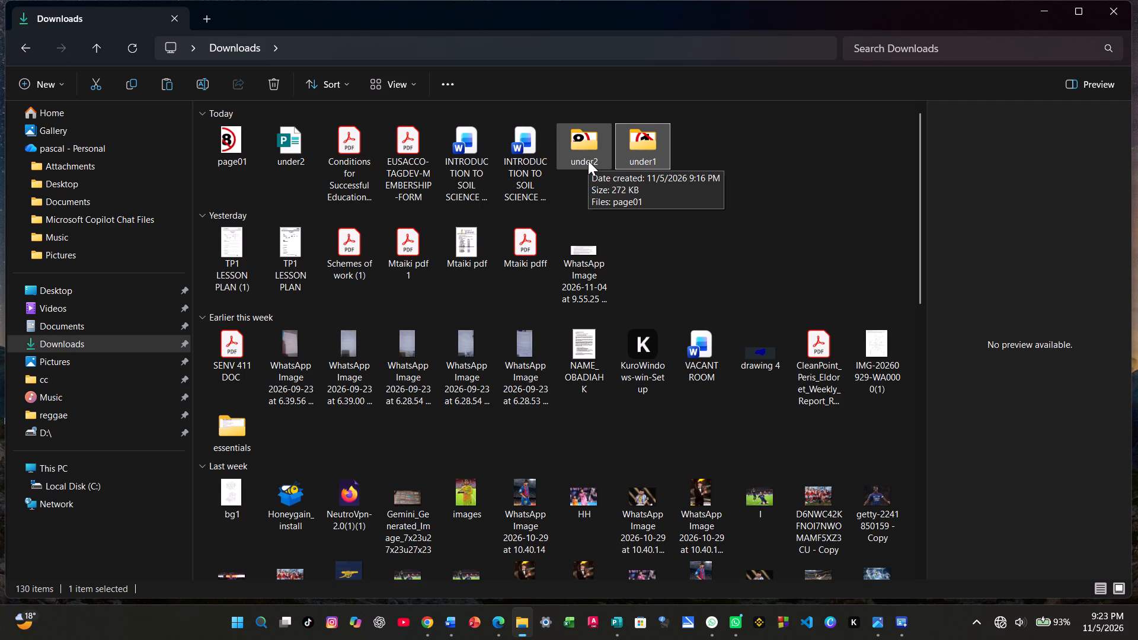
double_click(641, 146)
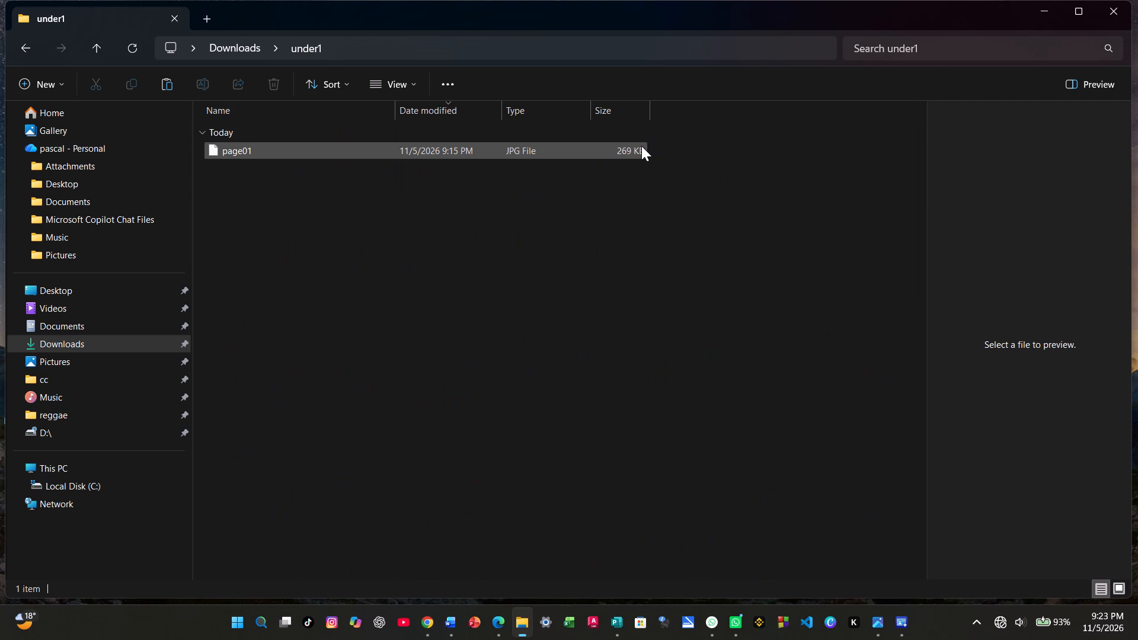
left_click(375, 152)
left_click(135, 85)
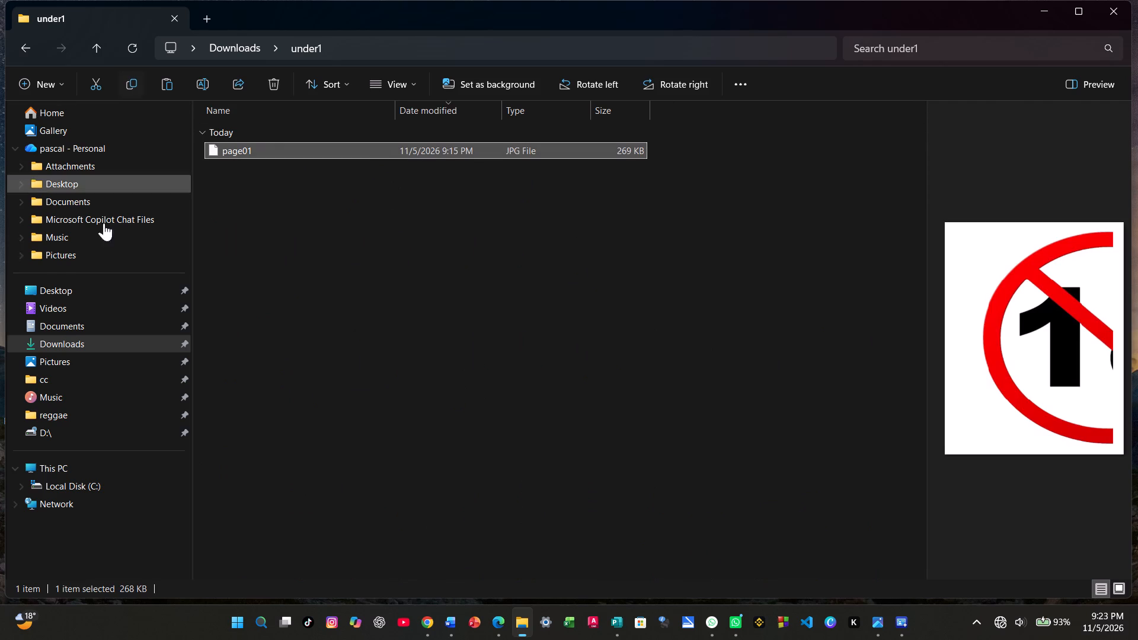
left_click(94, 338)
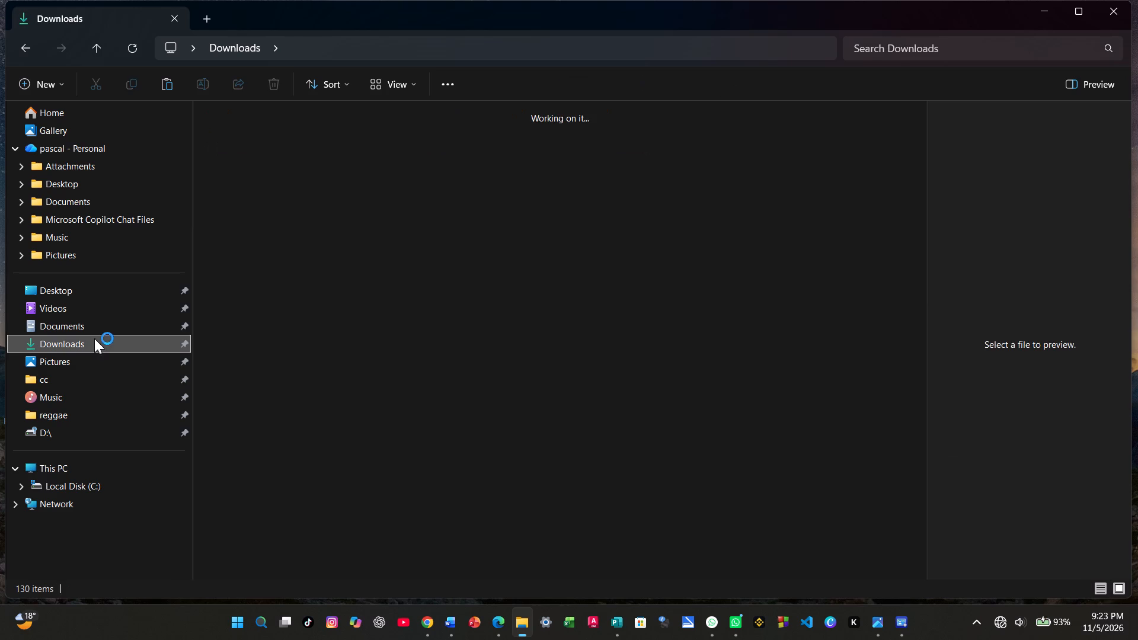
left_click(167, 84)
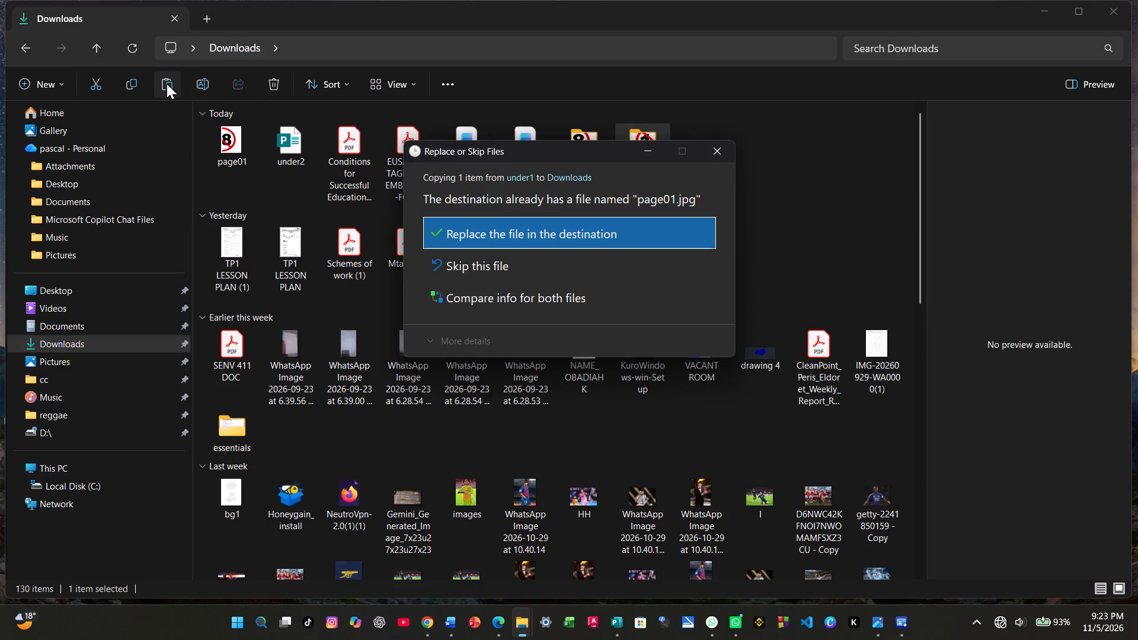
left_click(488, 236)
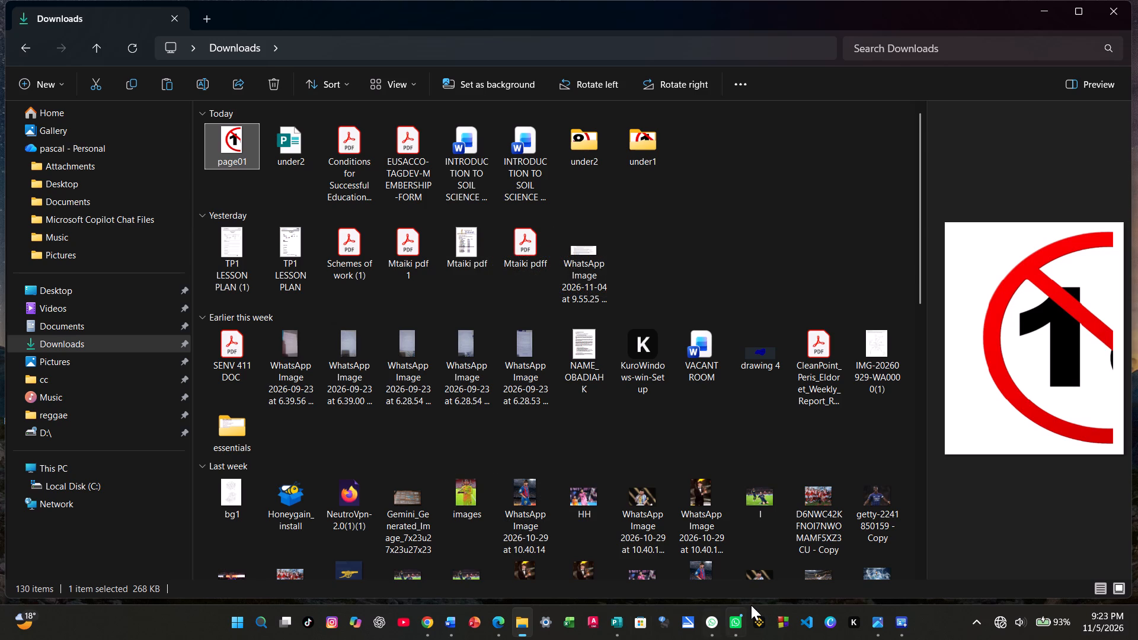
Back in Epson Photo+, load page01.jpg, the half of the sign showing the 1, from Downloads into the print layout.
left_click(897, 635)
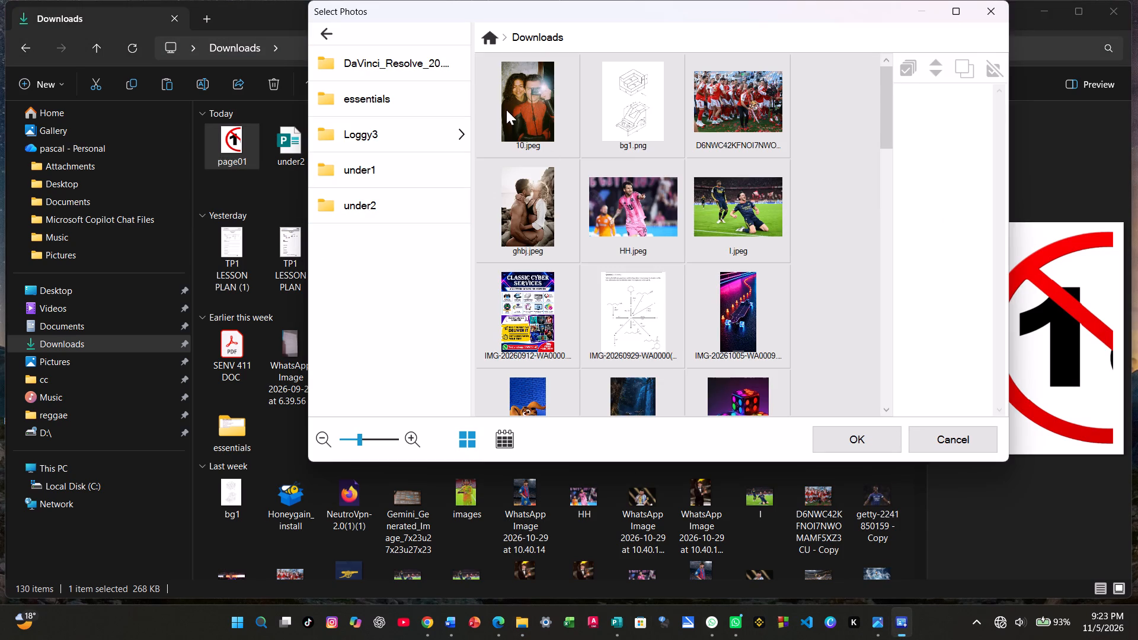
scroll(652, 188, "up", 1)
scroll(652, 188, "down", 1)
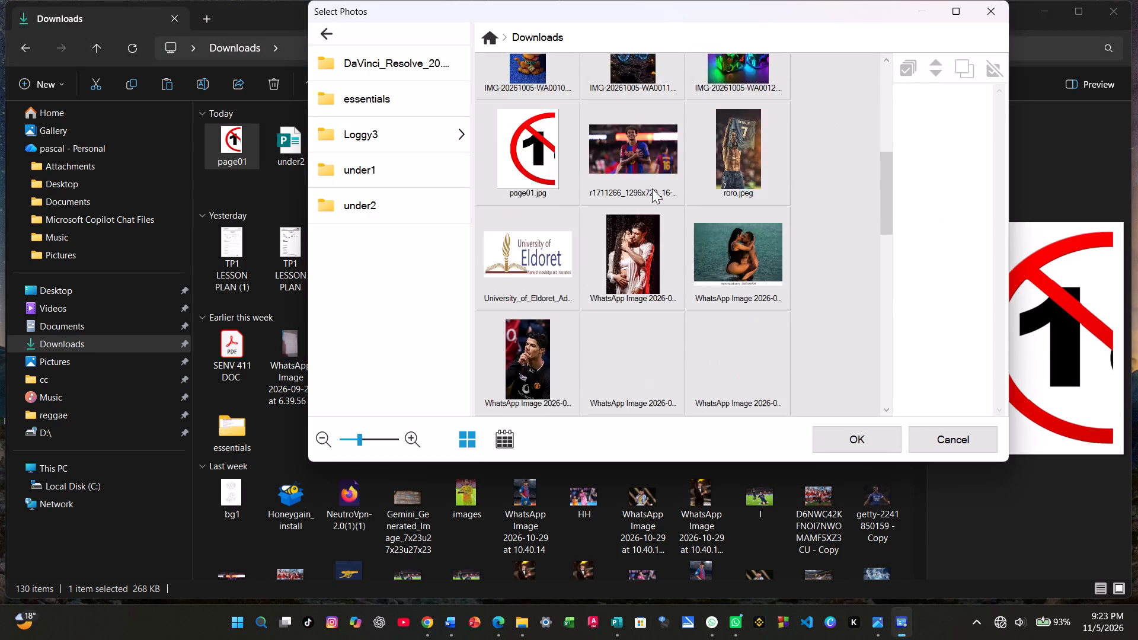
scroll(652, 188, "down", 2)
scroll(652, 188, "up", 6)
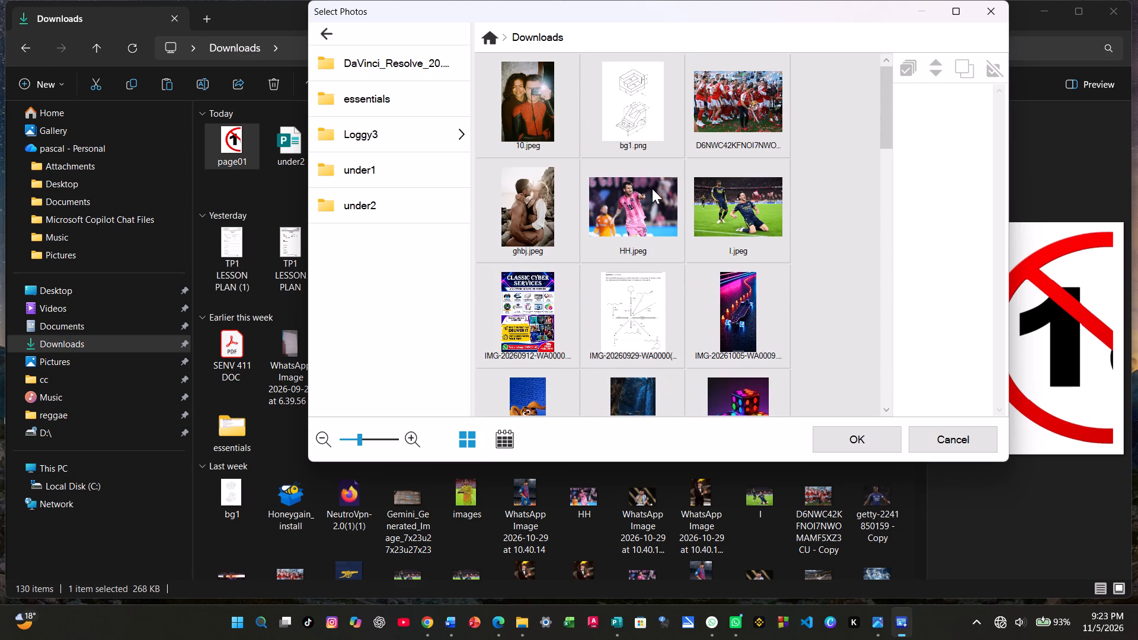
scroll(652, 188, "down", 2)
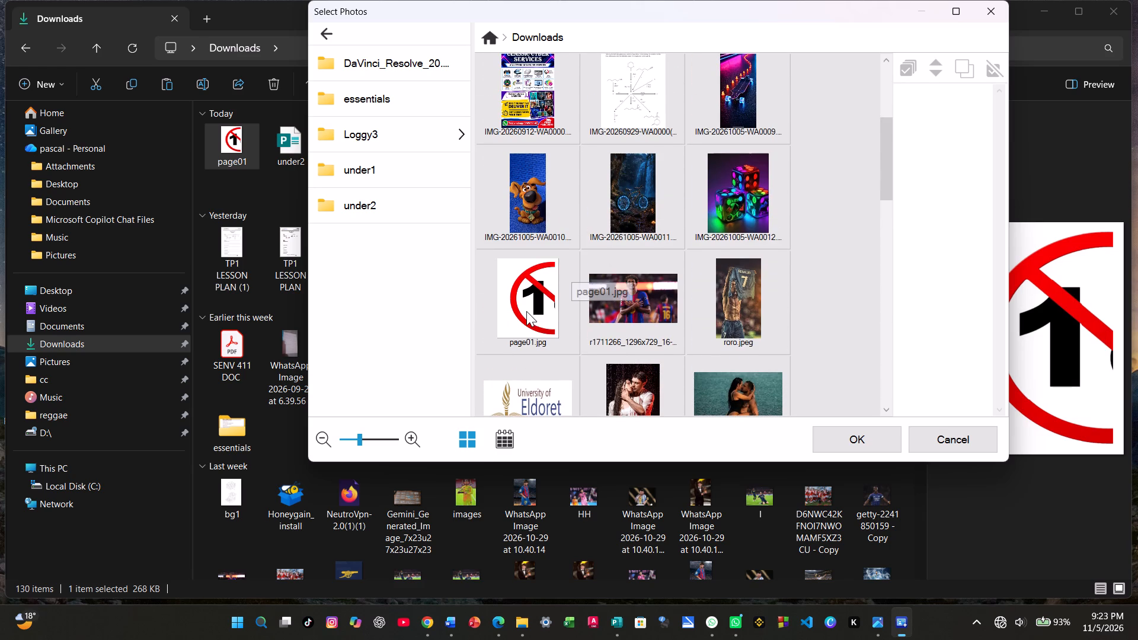
left_click(526, 311)
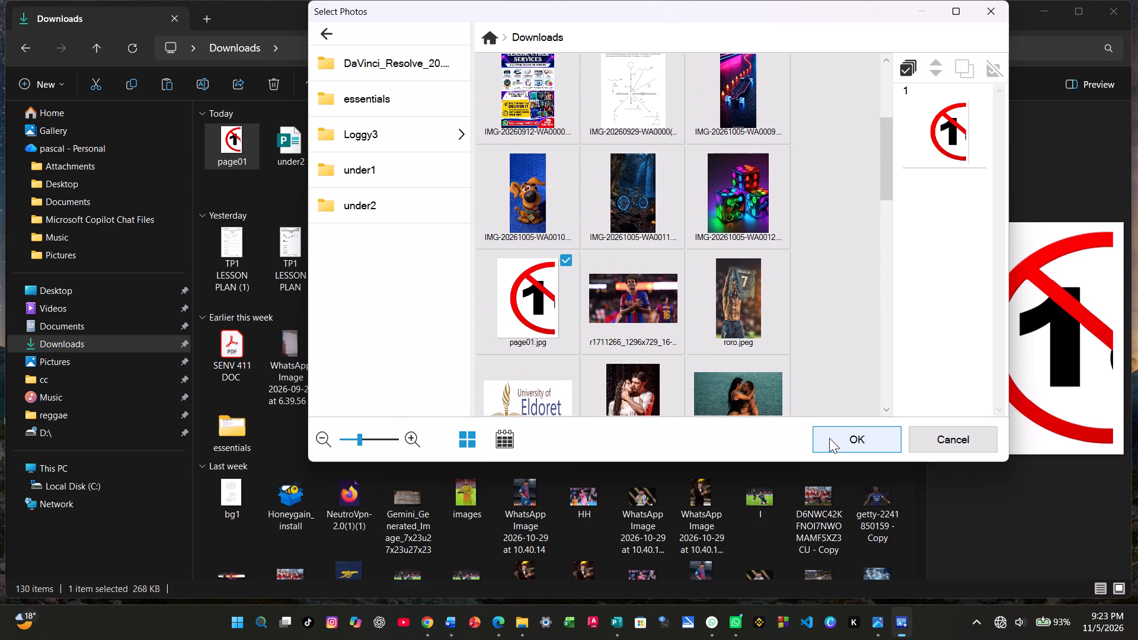
left_click(829, 438)
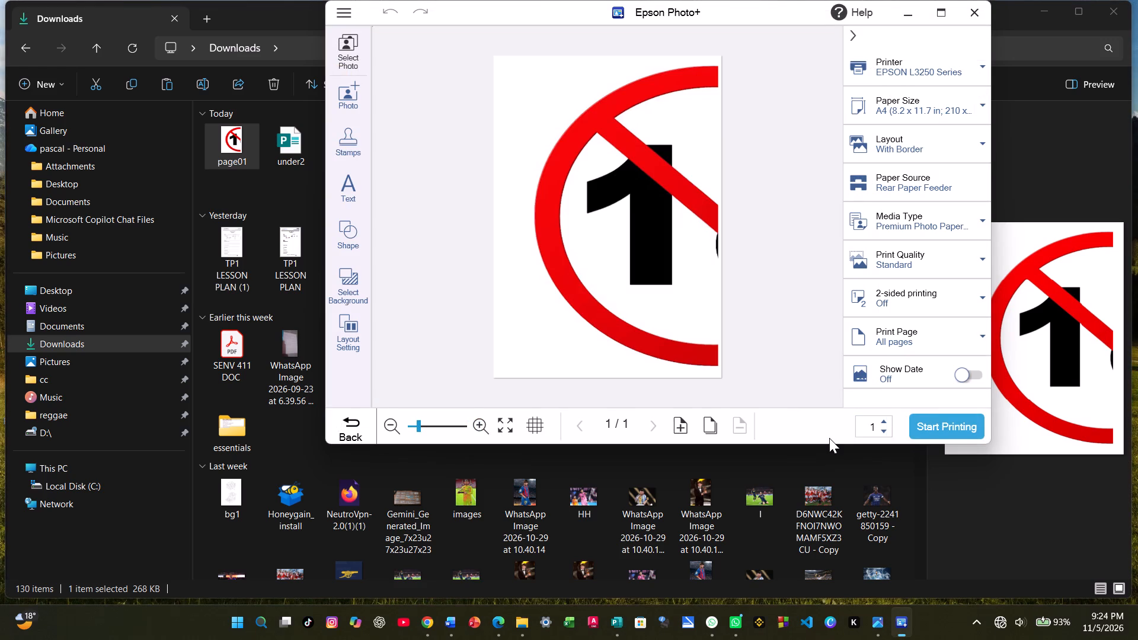
Print one copy of the 1 half of the sign on the EPSON L3250 Series.
left_click(954, 428)
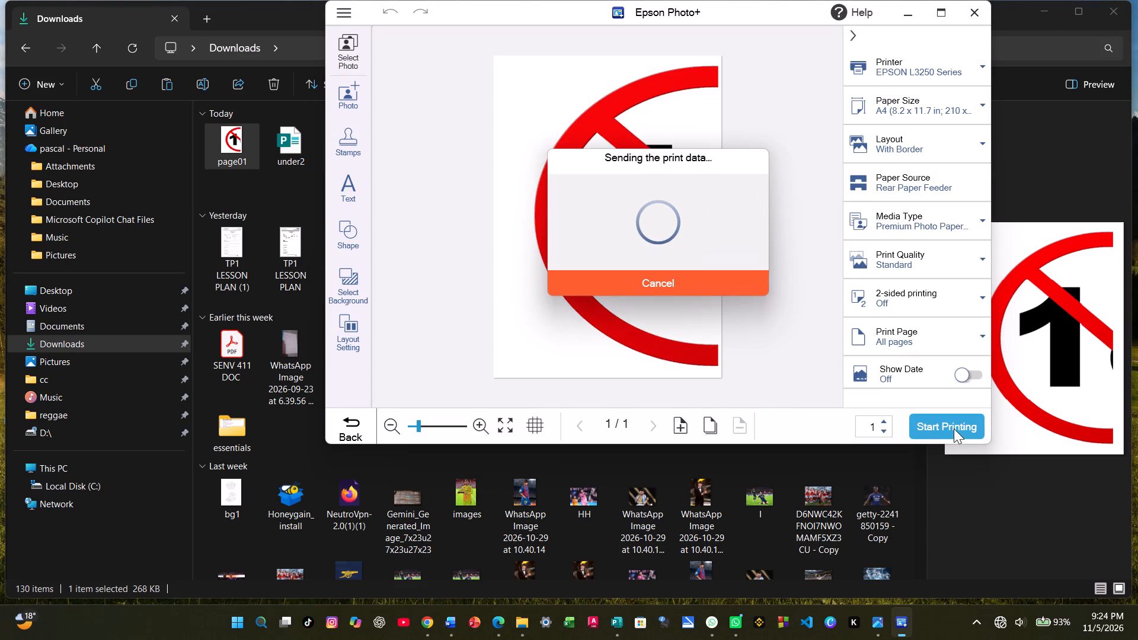